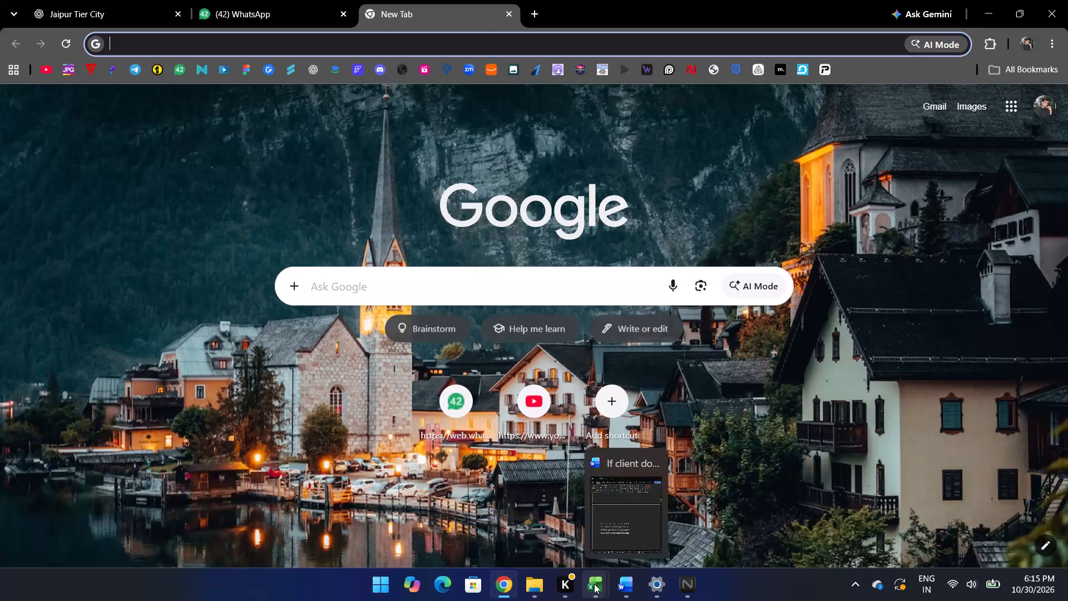
Switch to the Excel workbook "call details 30 September" and enter "cnr" in cell Q31 for the Raipur lead on sheet 21-10-2026.
left_click(592, 584)
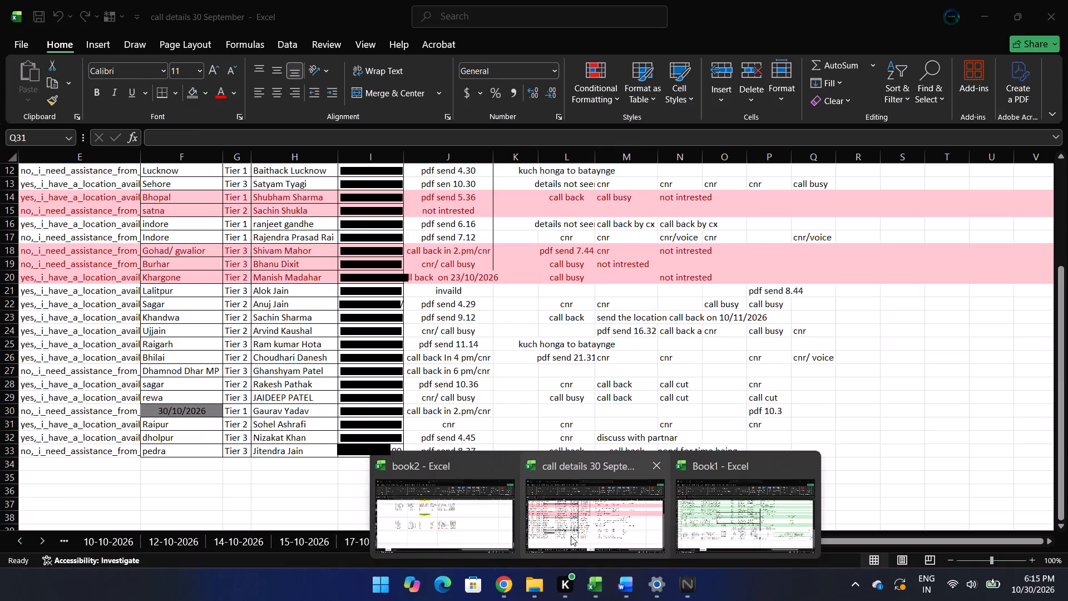
left_click(706, 535)
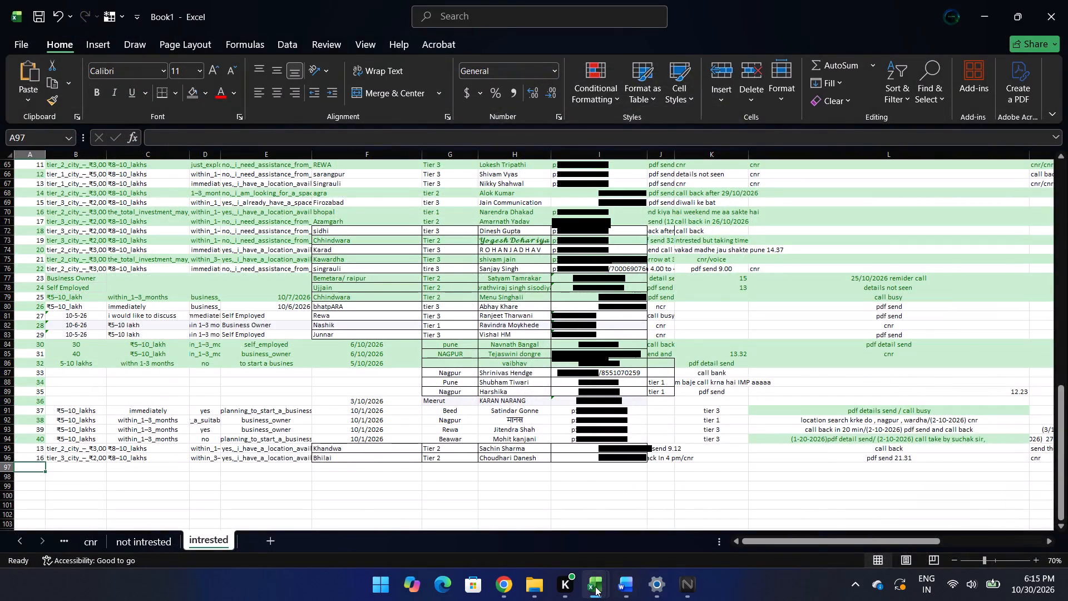
left_click(587, 530)
scroll(535, 366, "down", 2)
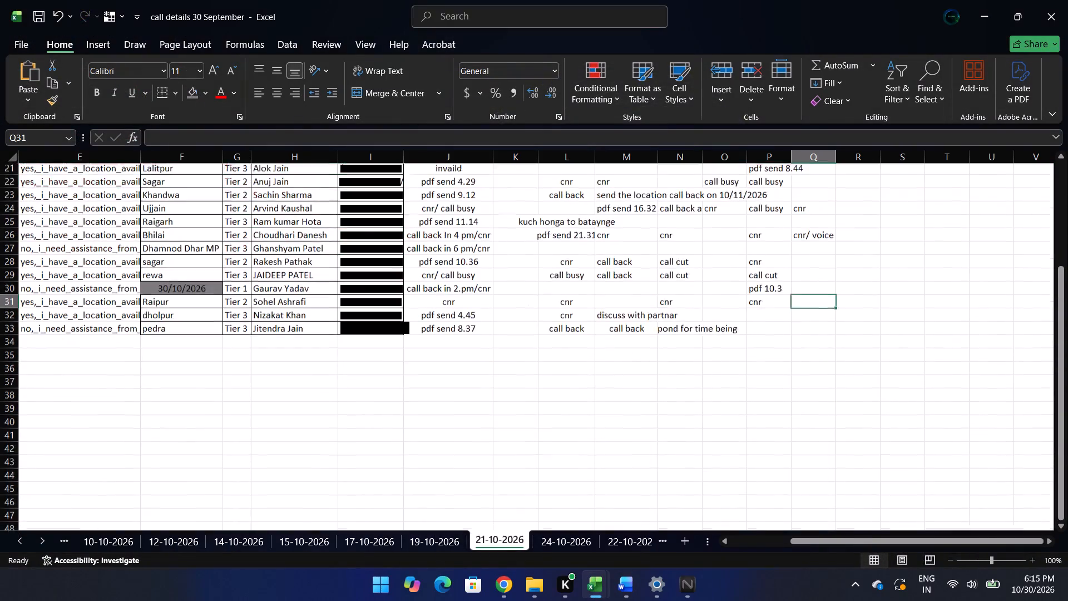
scroll(535, 366, "up", 1)
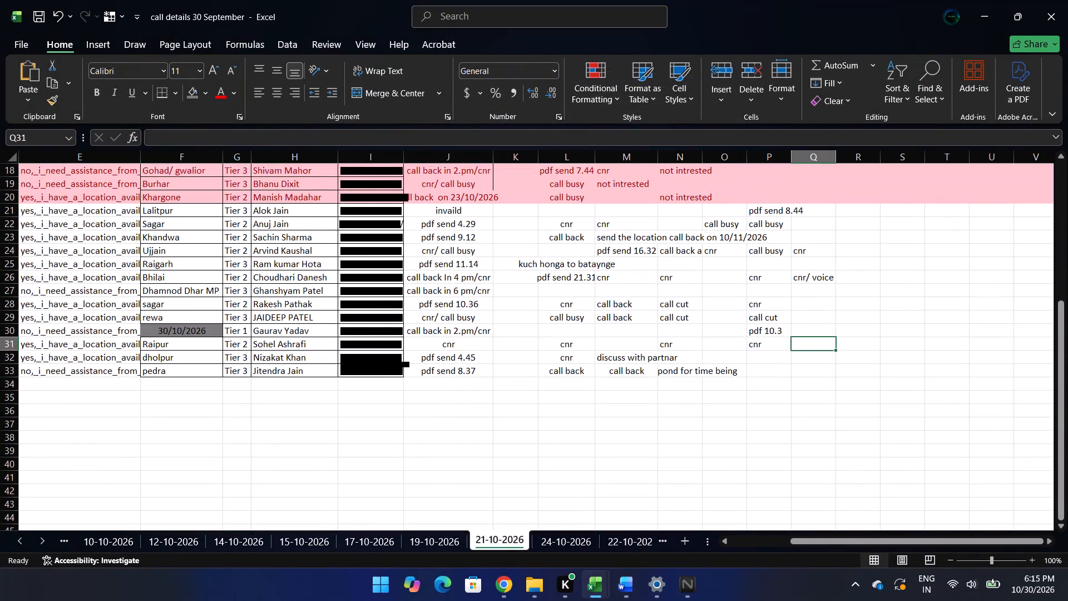
type("cnr")
key("Return")
key("Return")
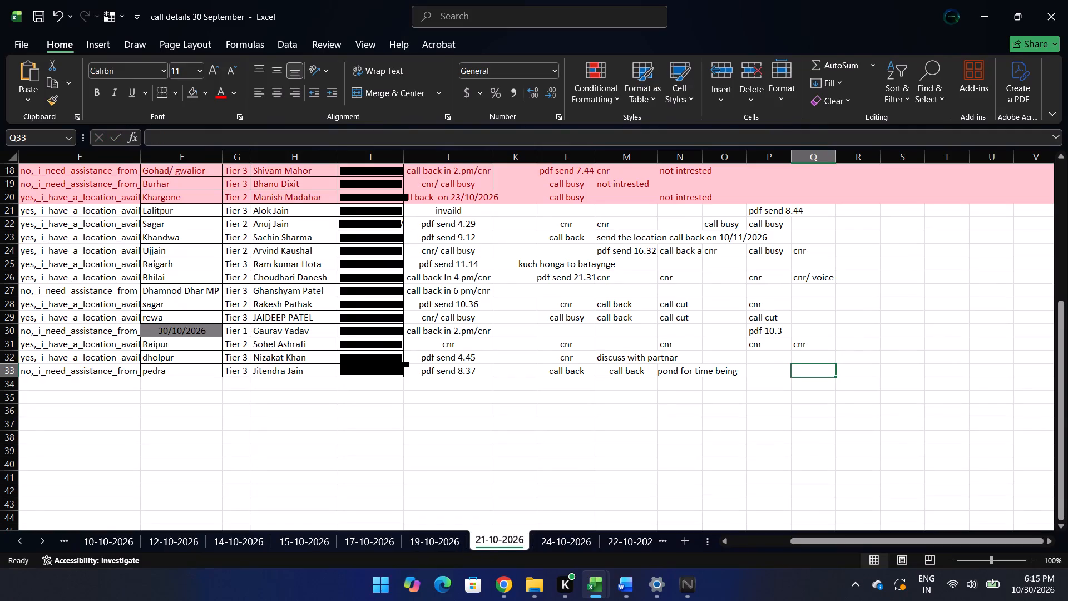
scroll(836, 332, "up", 1)
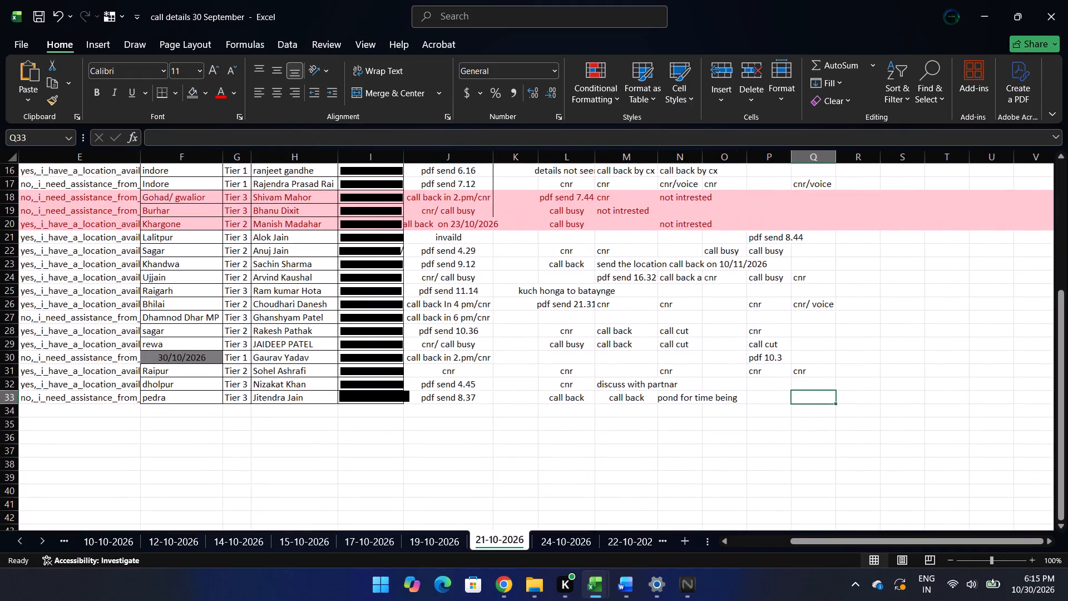
left_click(820, 368)
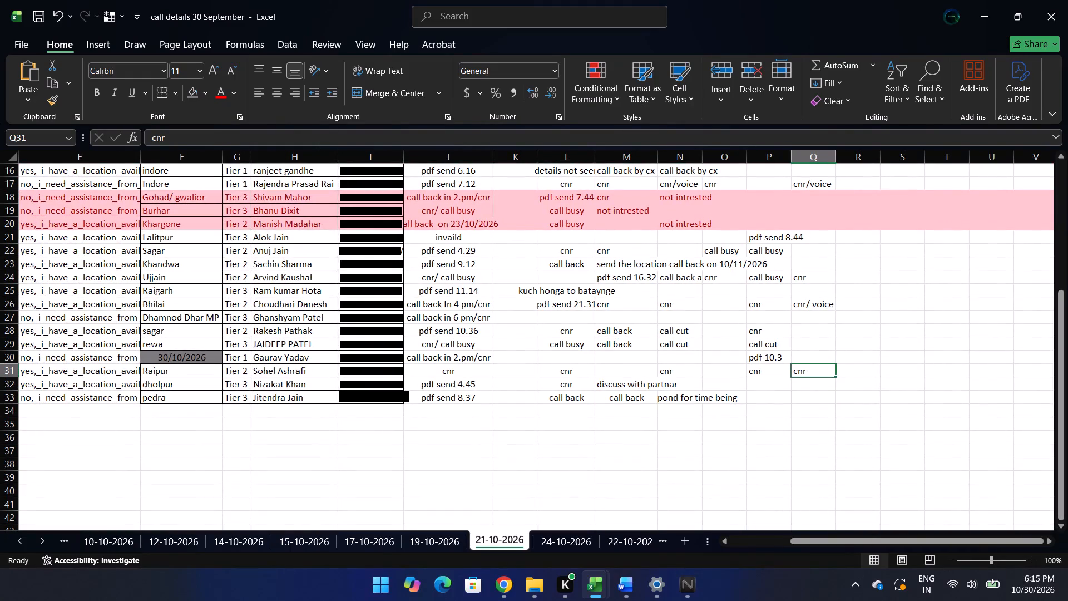
On sheet 19-10-2026, select the empty 30/10/2026 cell R8 in the chhindwara lead's row.
left_click(455, 534)
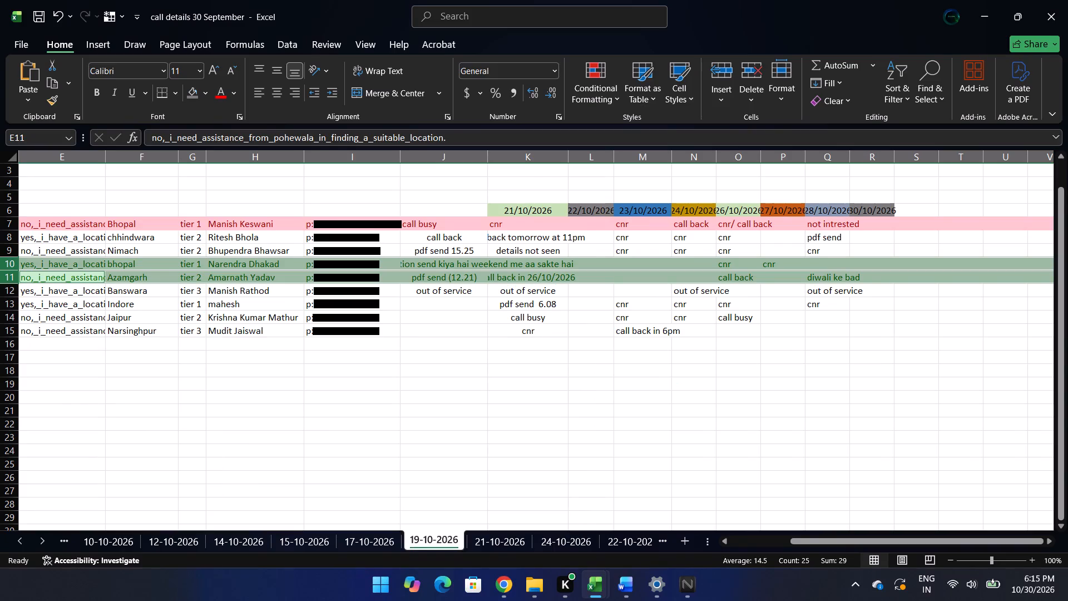
left_click(883, 233)
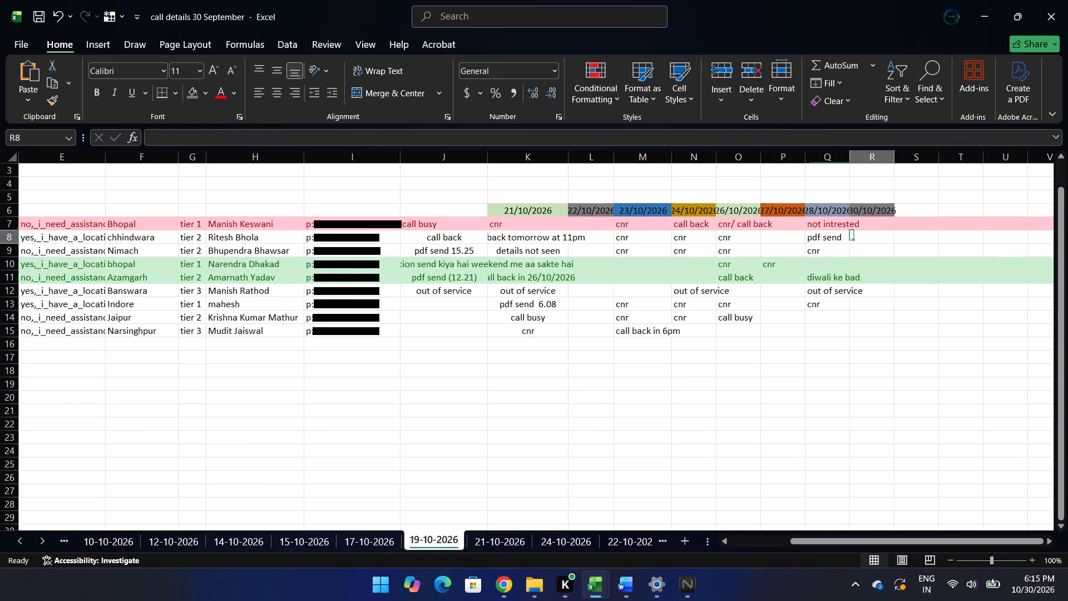
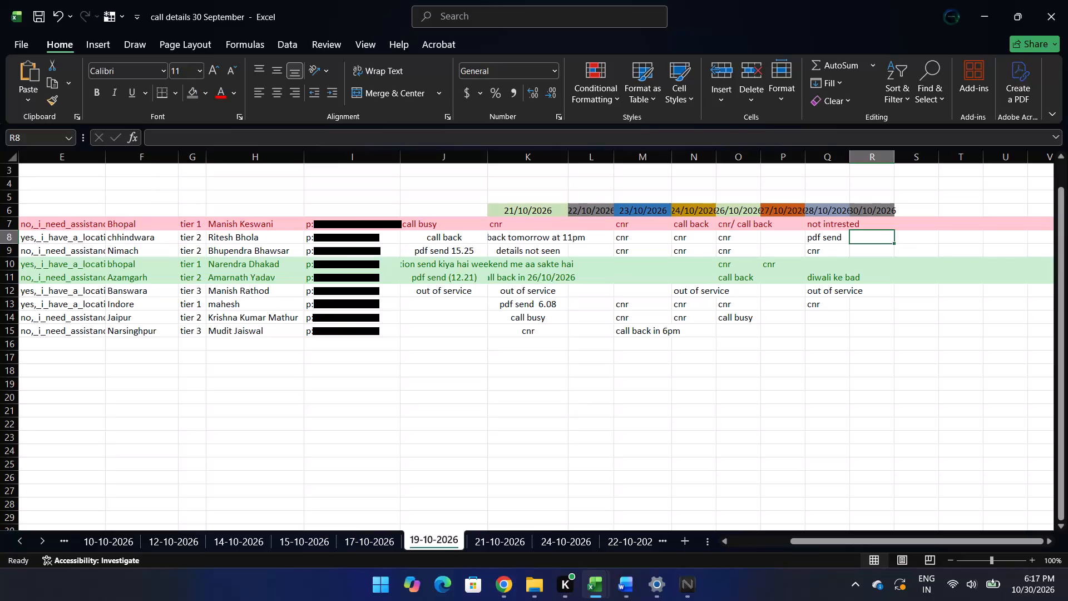
Enter "diwali ke bad" as the 30/10/2026 status in cell R8 of the chhindwara lead's row.
type("di")
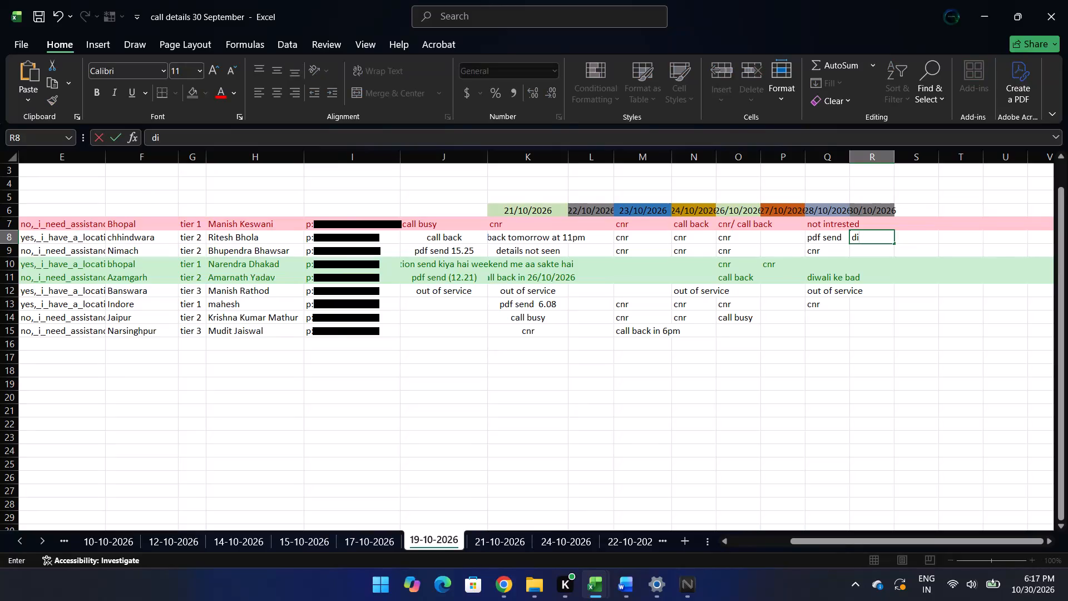
type("wali")
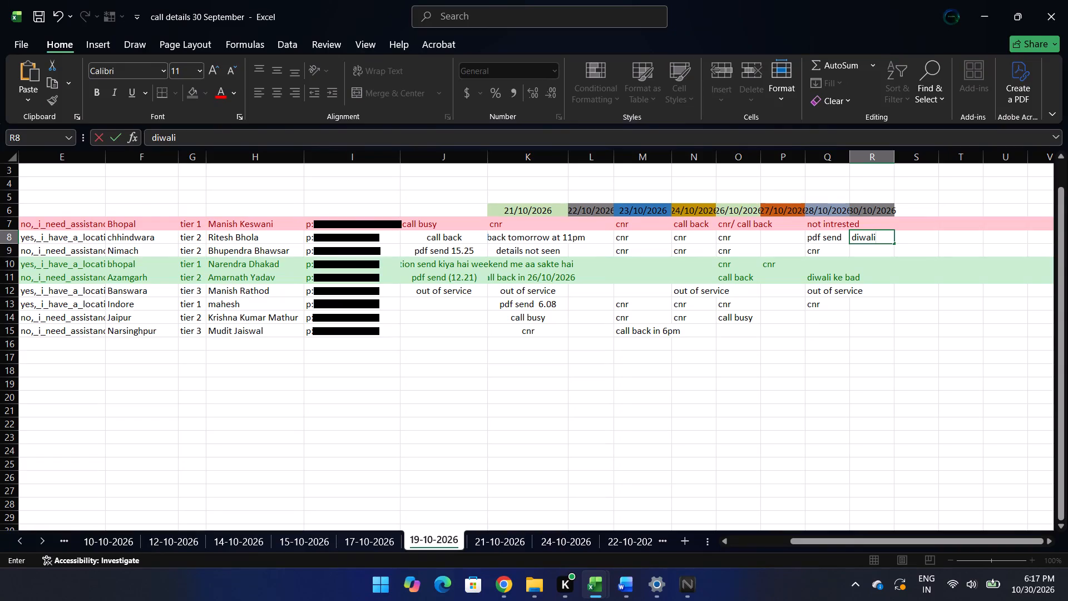
key("space")
type("ke bad")
Copy the chhindwara lead's entire row 8 and paste it into row 97 of the "intrested" sheet in the Book1 workbook.
left_click(9, 237)
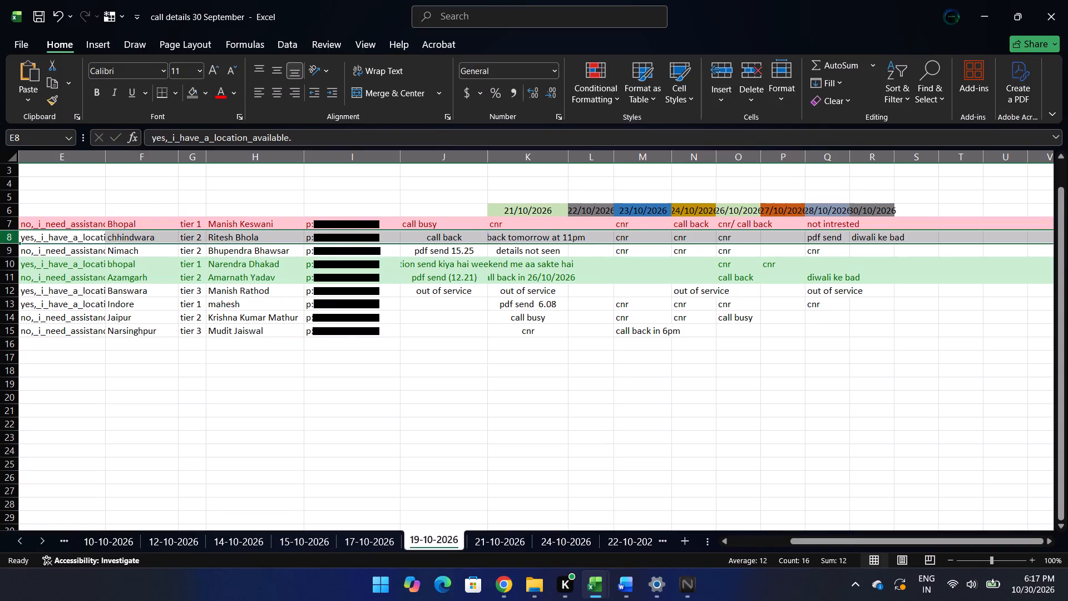
key("ctrl+c")
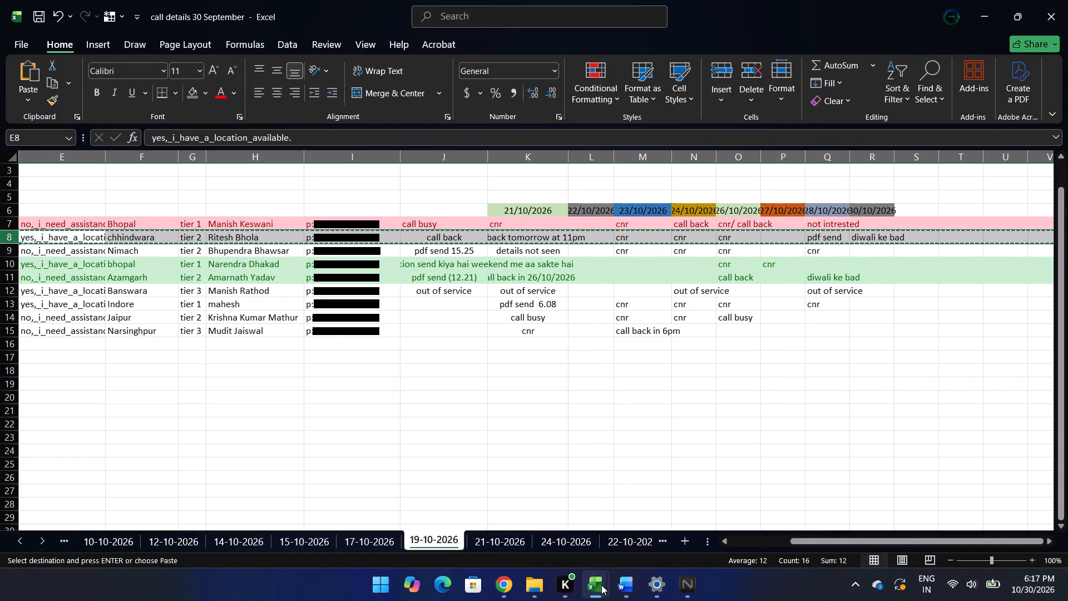
left_click(601, 585)
left_click(703, 527)
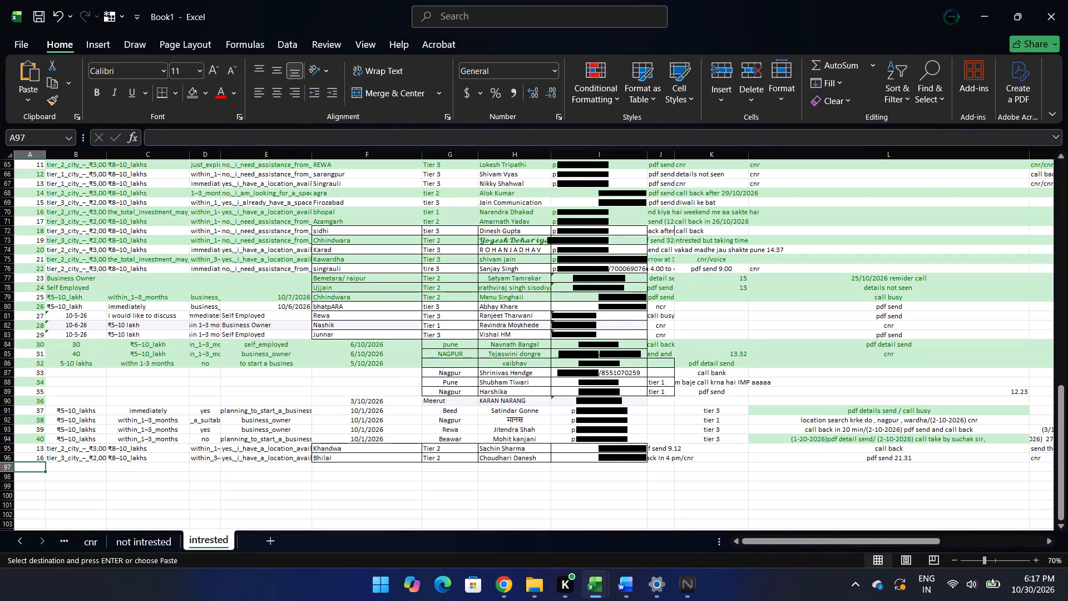
key("ctrl+v")
Return to the "call details 30 September" workbook and select the empty 30/10/2026 cell R9 in the Nimach lead's row.
left_click(597, 587)
left_click(598, 533)
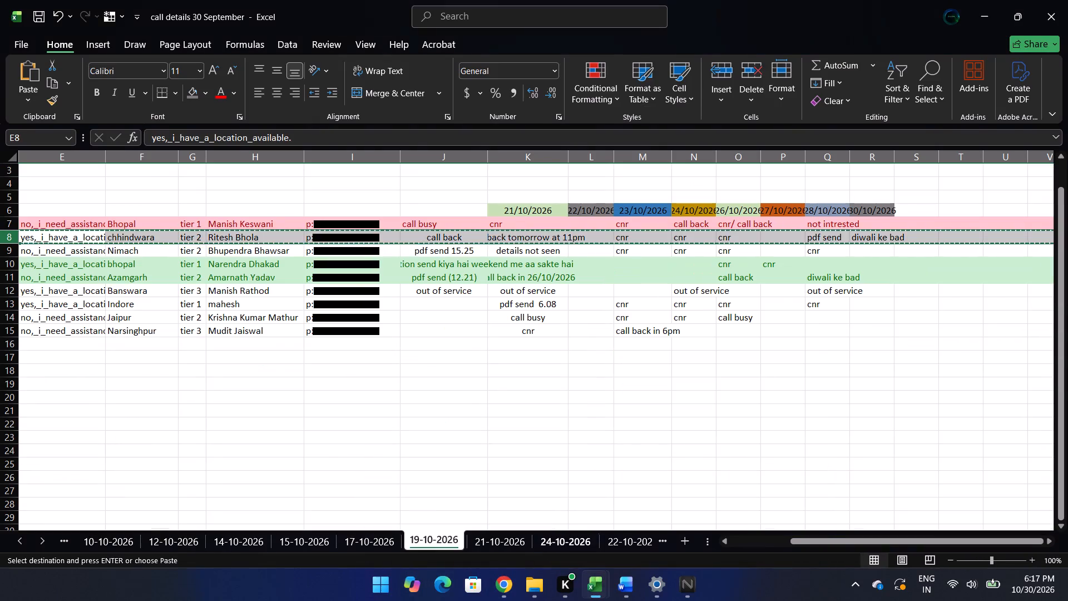
left_click(850, 329)
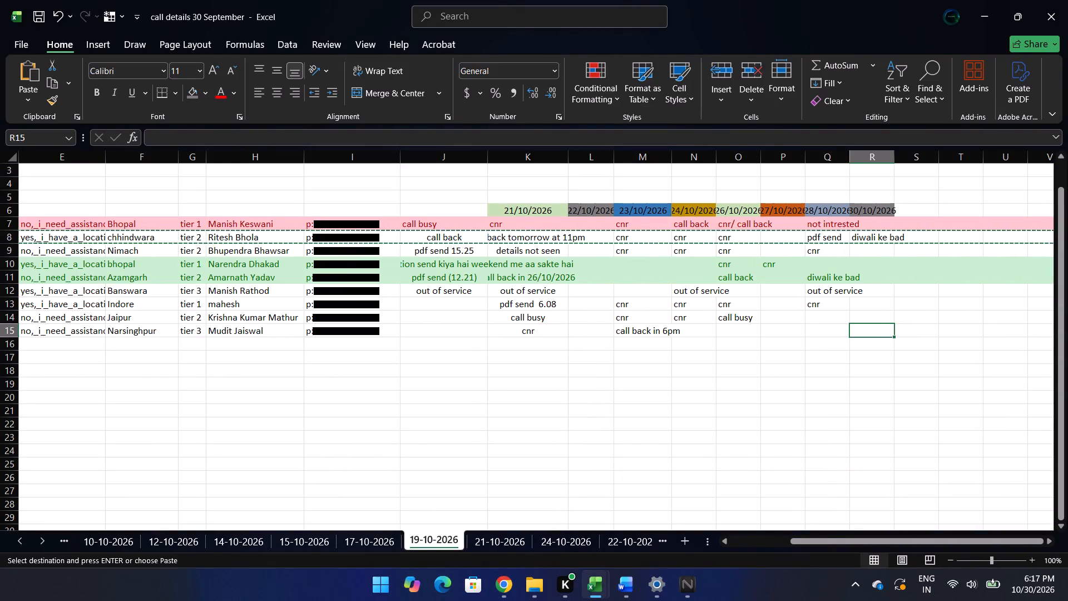
left_click(881, 289)
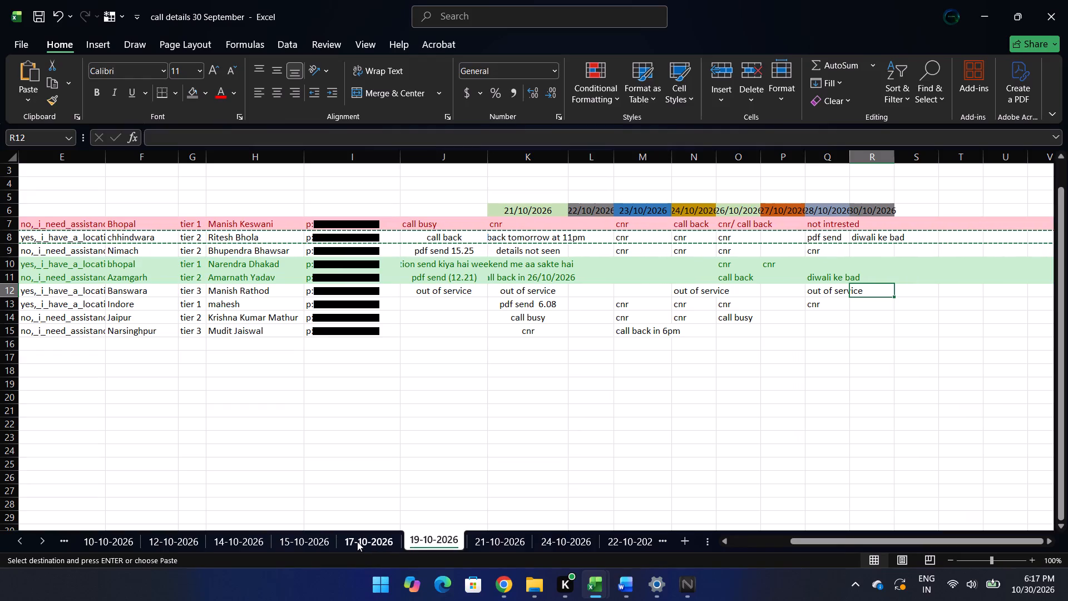
left_click(986, 264)
left_click(879, 252)
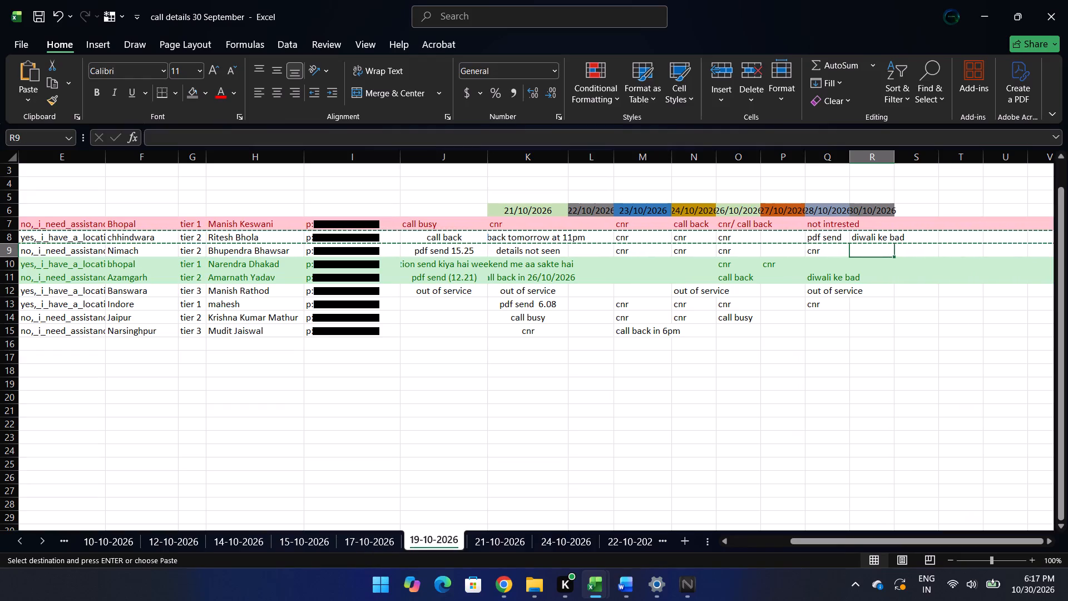
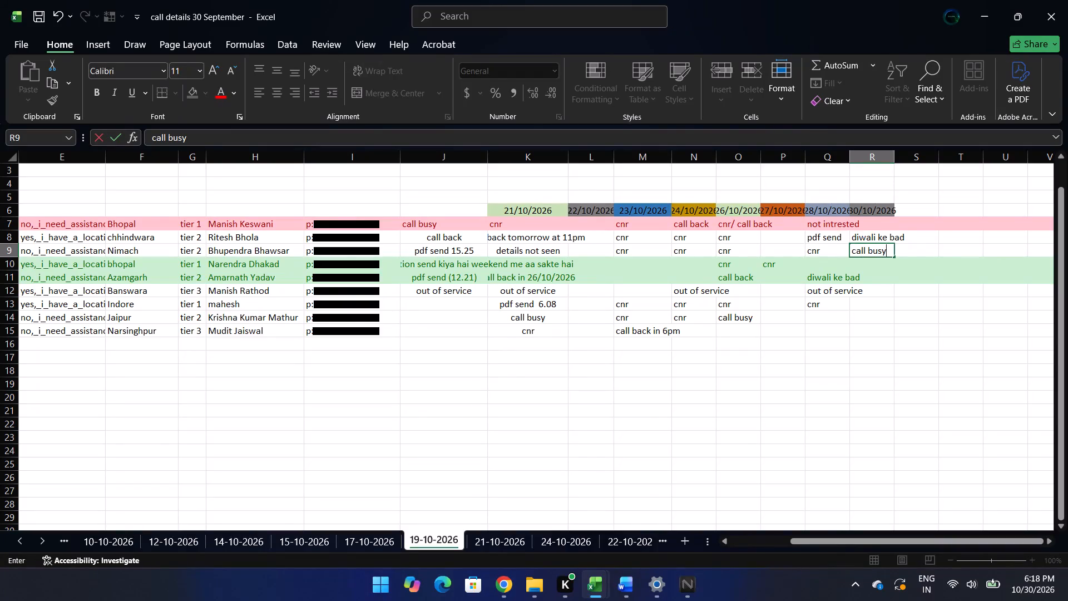
Commit "call busy" as the Nimach lead's 30/10/2026 status in R9 and move down to cell R12 in the Banswara lead's row.
key("Return")
key("Return")
key("Return")
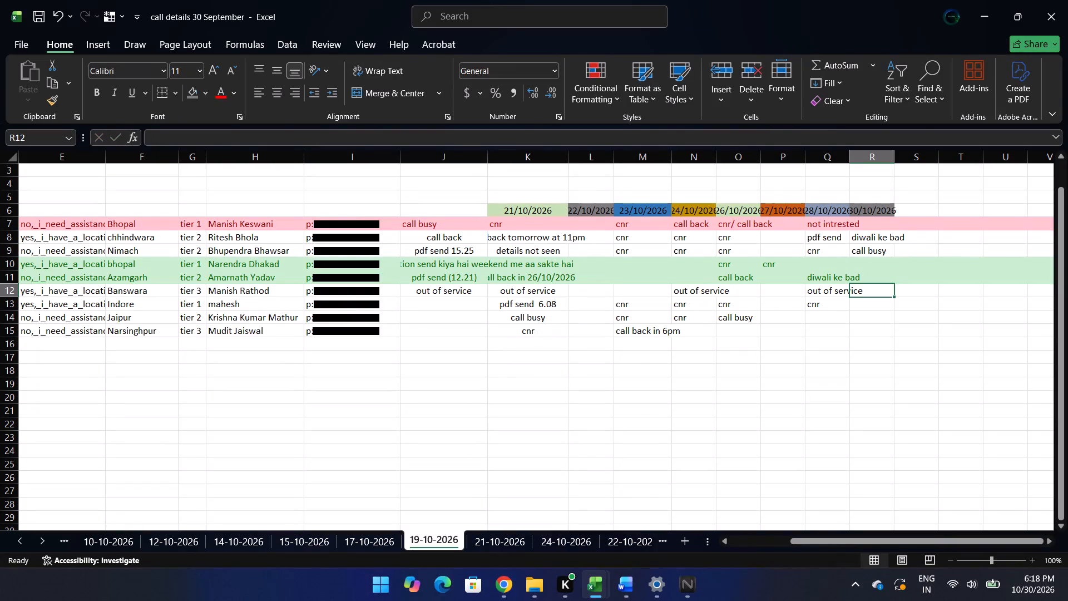
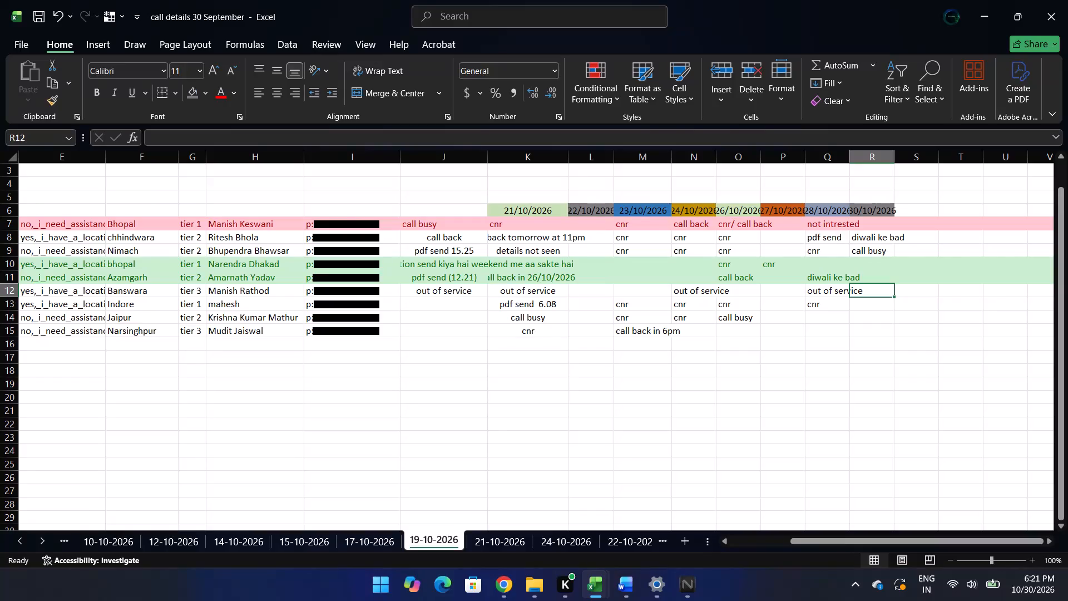
Select the 30/10/2026 status cell R13 in the Indore lead's row on the 19-10-2026 sheet.
left_click(889, 308)
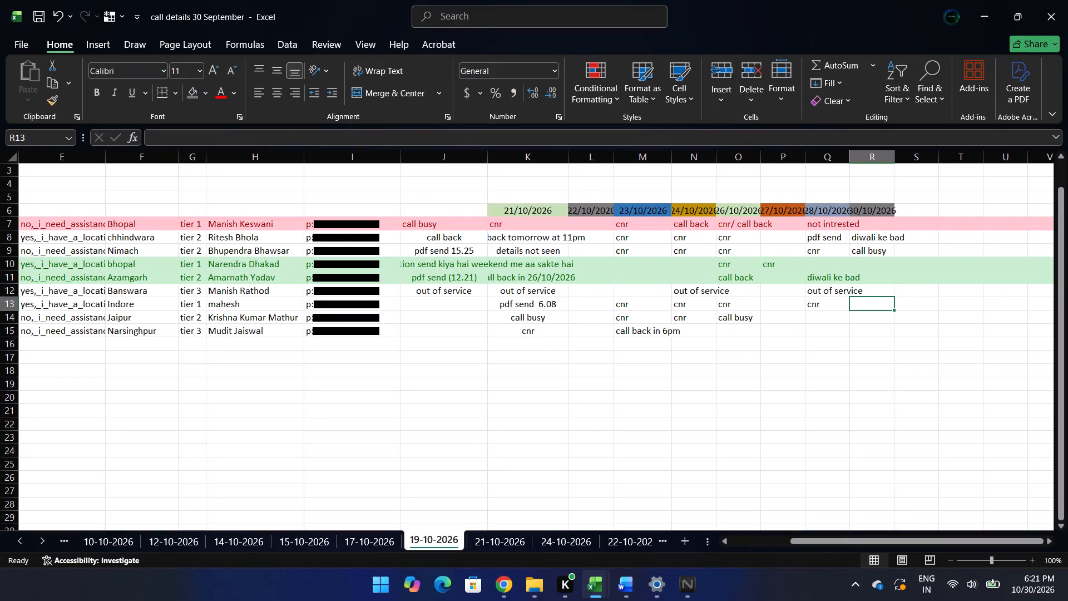
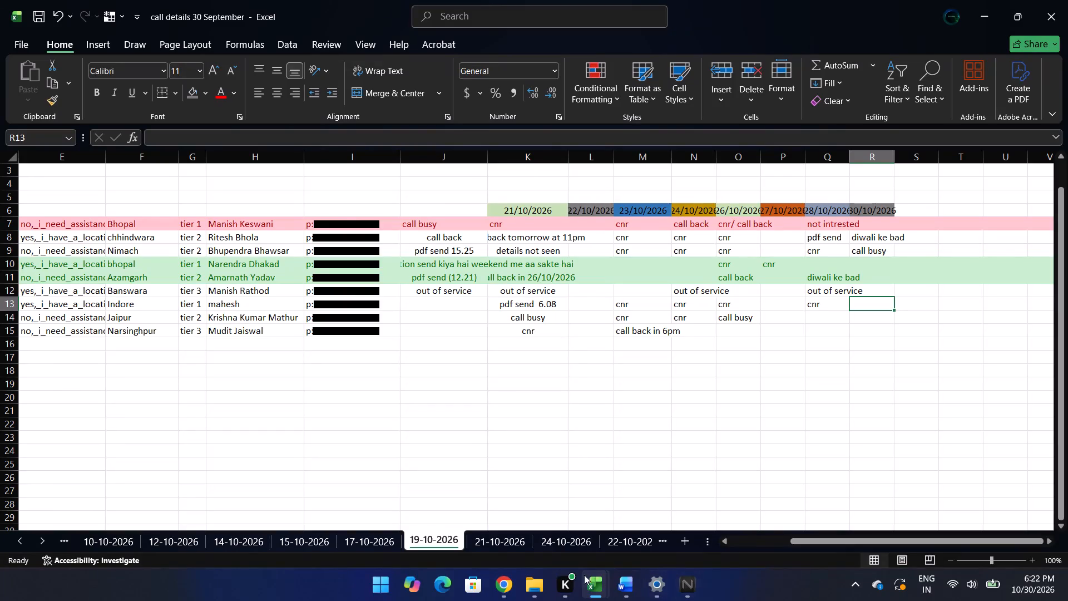
Switch from the call details workbook to the Chrome browser window.
left_click(505, 593)
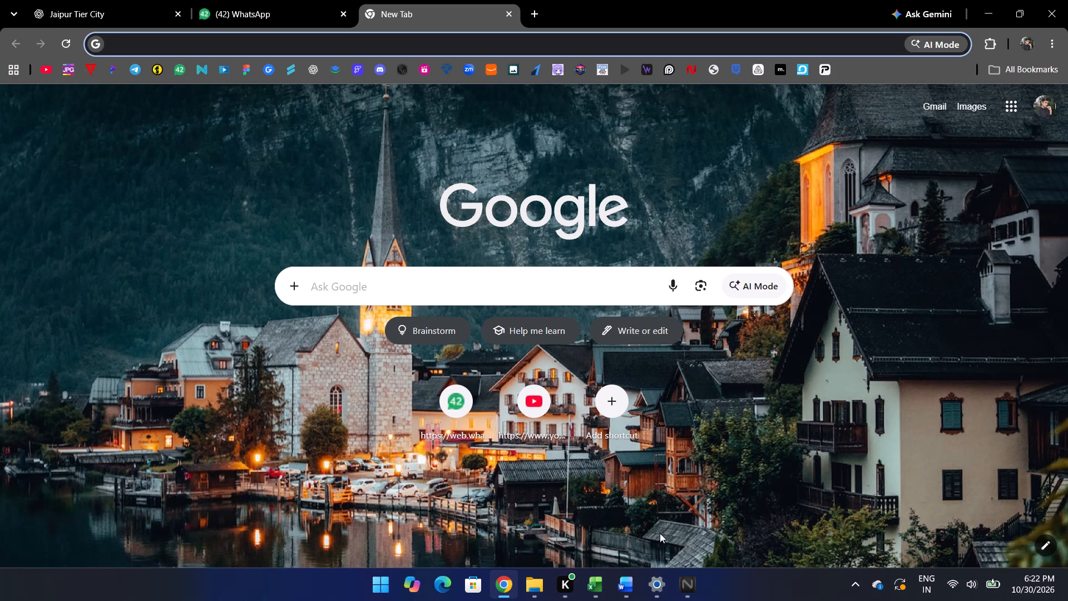
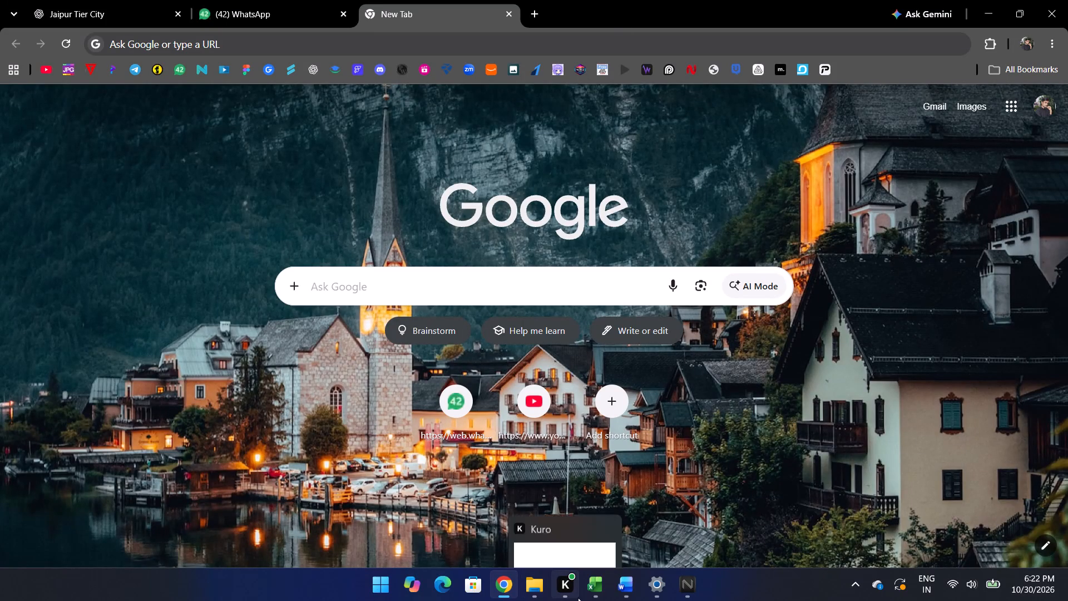
Return to the call details workbook and enter "cnr" as the 30/10/2026 status for the Indore lead in row 13 of the 19-10-2026 sheet.
left_click(717, 517)
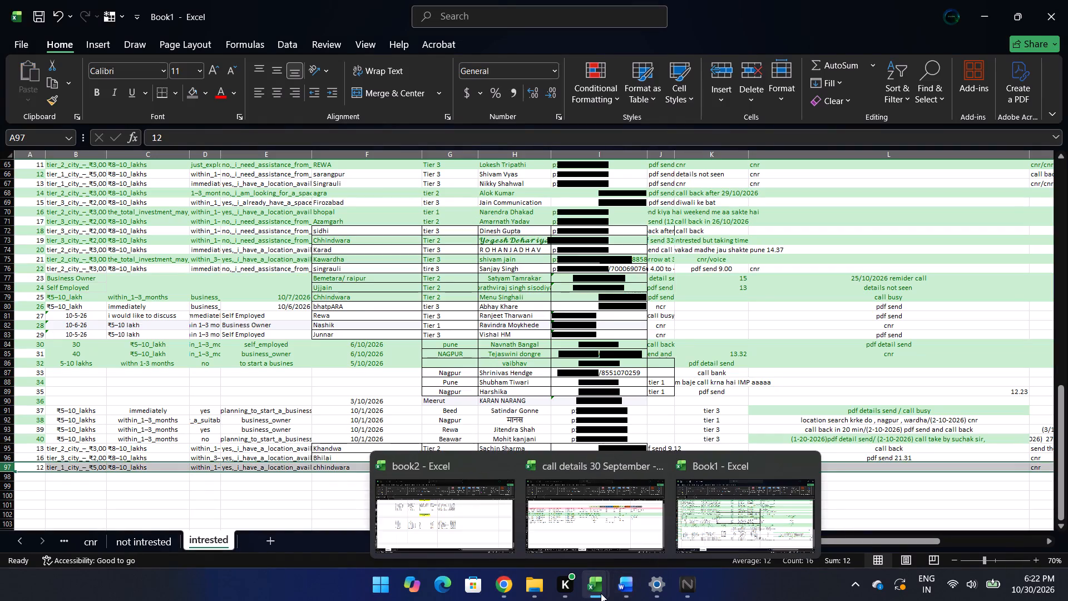
left_click(637, 519)
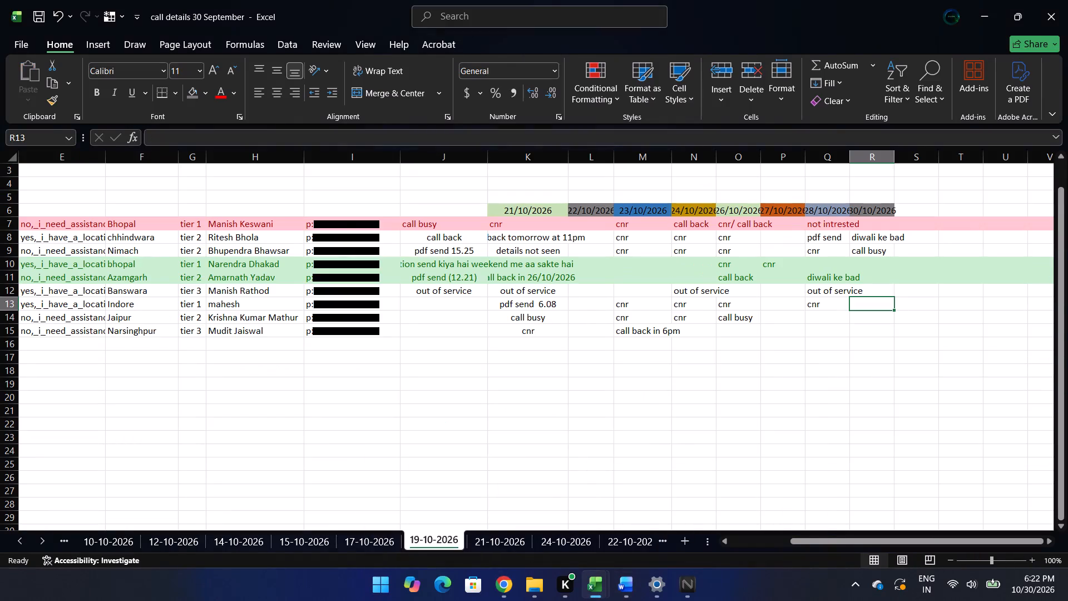
type("cnr")
left_click(884, 317)
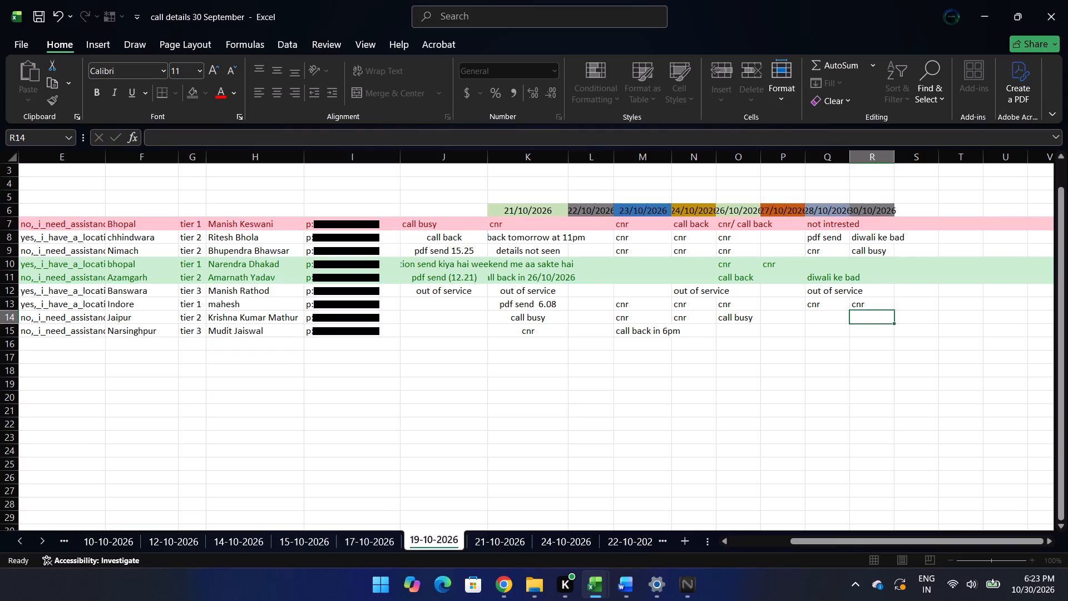
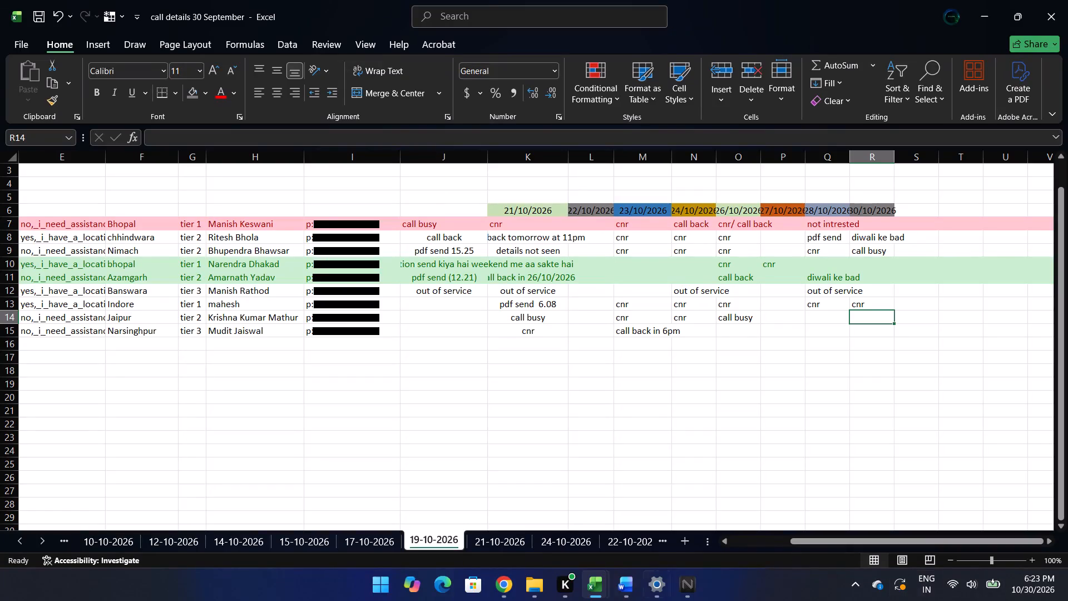
Switch to Book1 and search the "intrested" sheet for a lead's phone number.
left_click(602, 583)
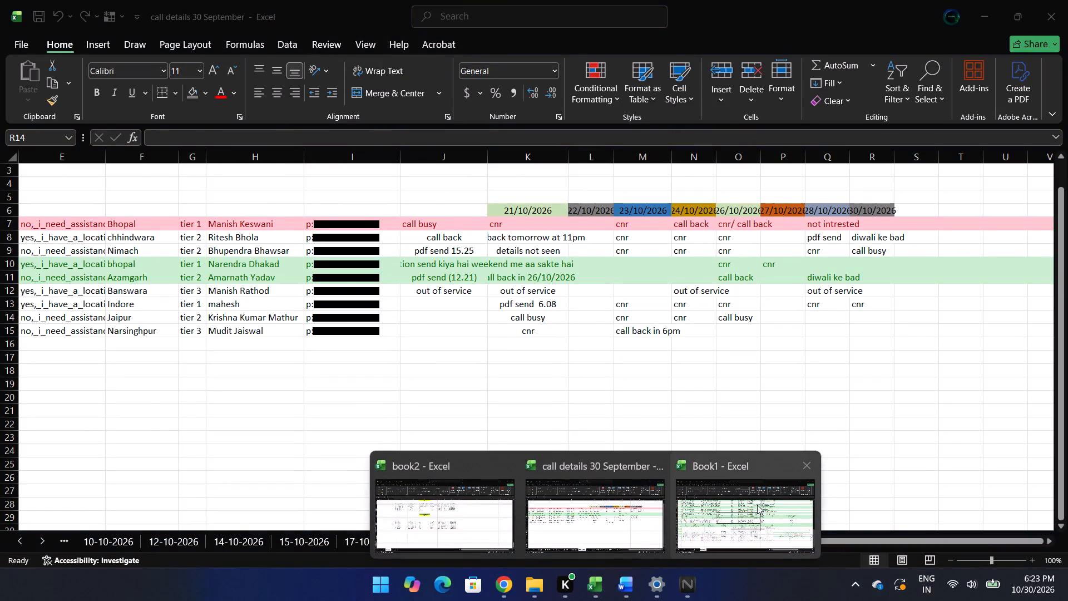
left_click(759, 504)
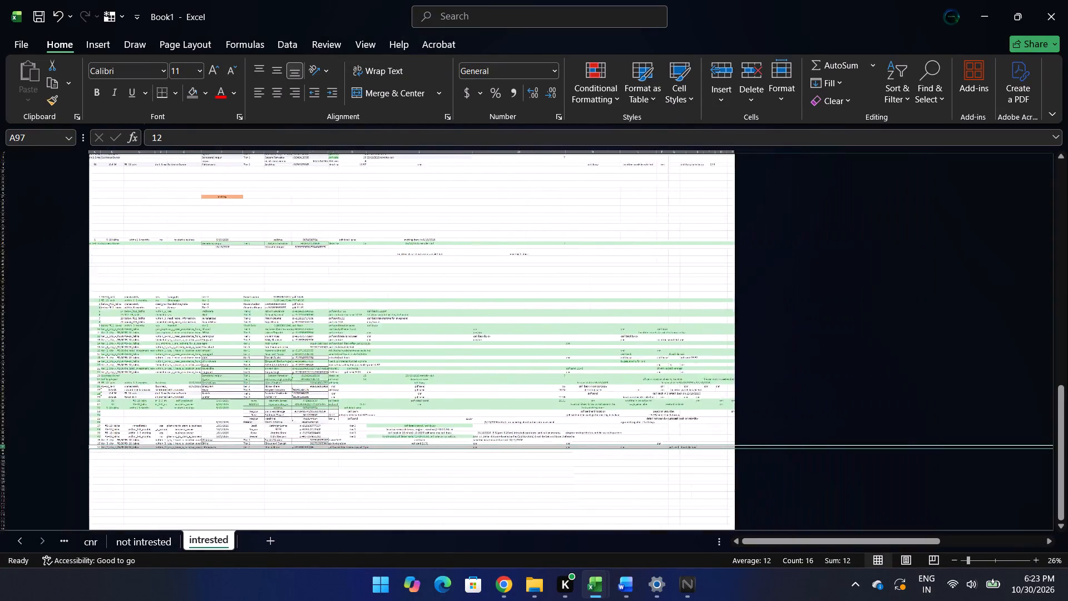
scroll(640, 381, "right", 1)
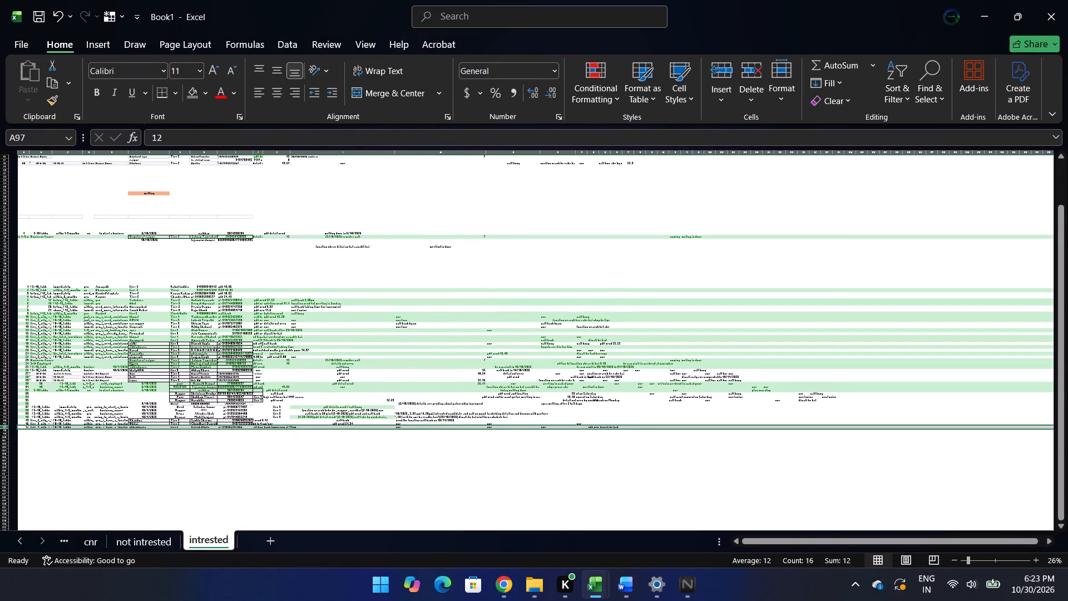
scroll(640, 381, "right", 1)
left_click(472, 457)
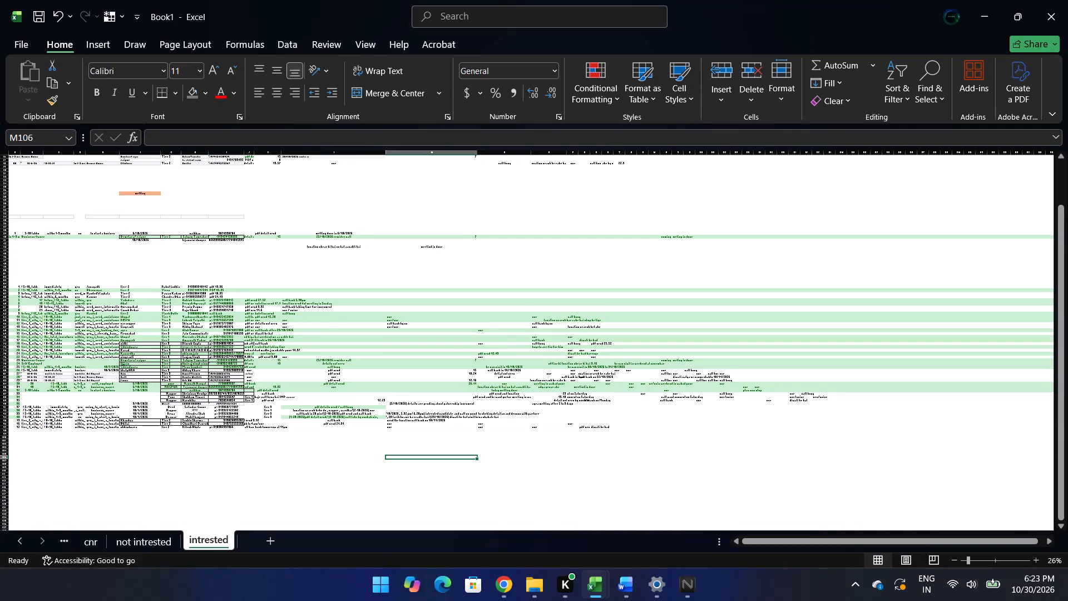
key("ctrl+f")
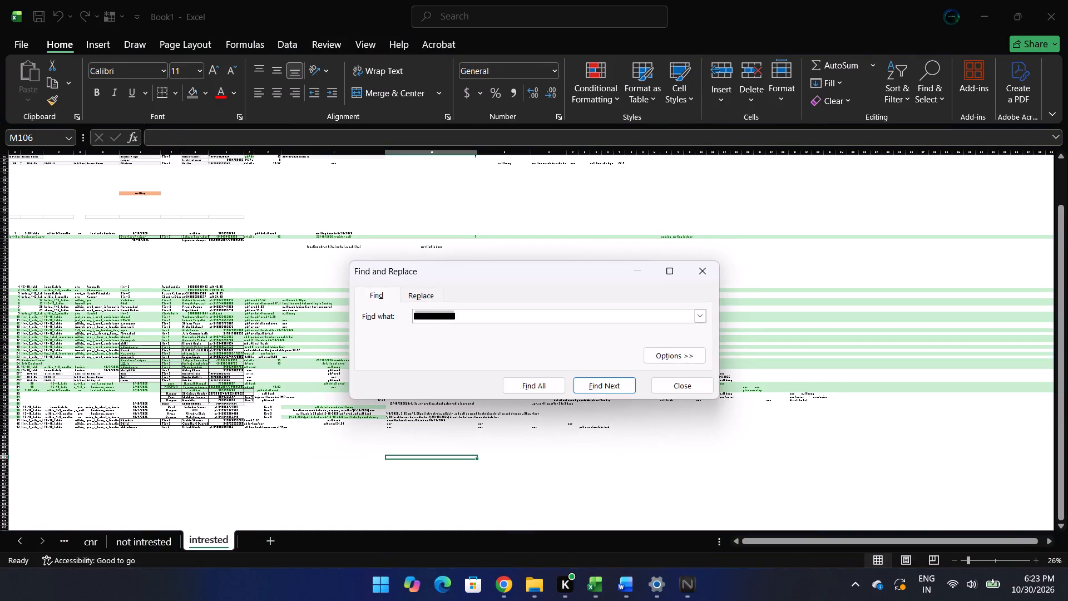
key("BackSpace")
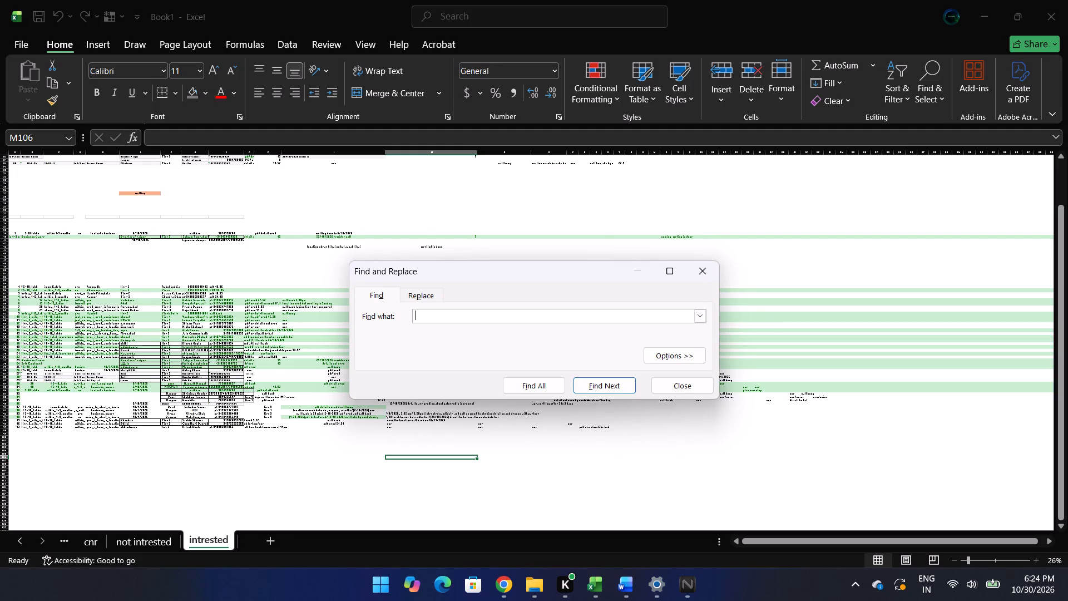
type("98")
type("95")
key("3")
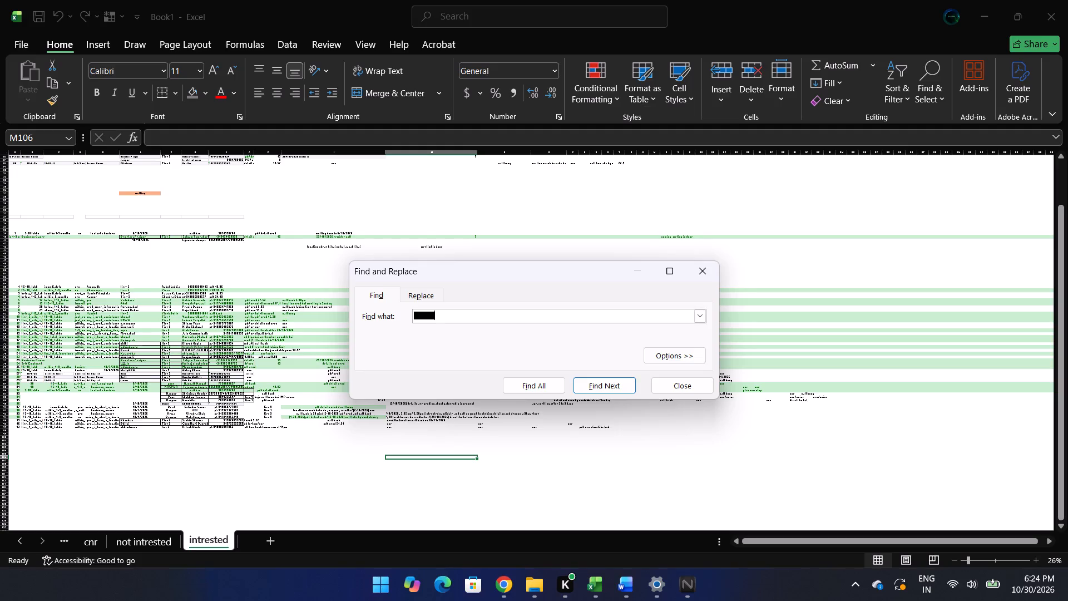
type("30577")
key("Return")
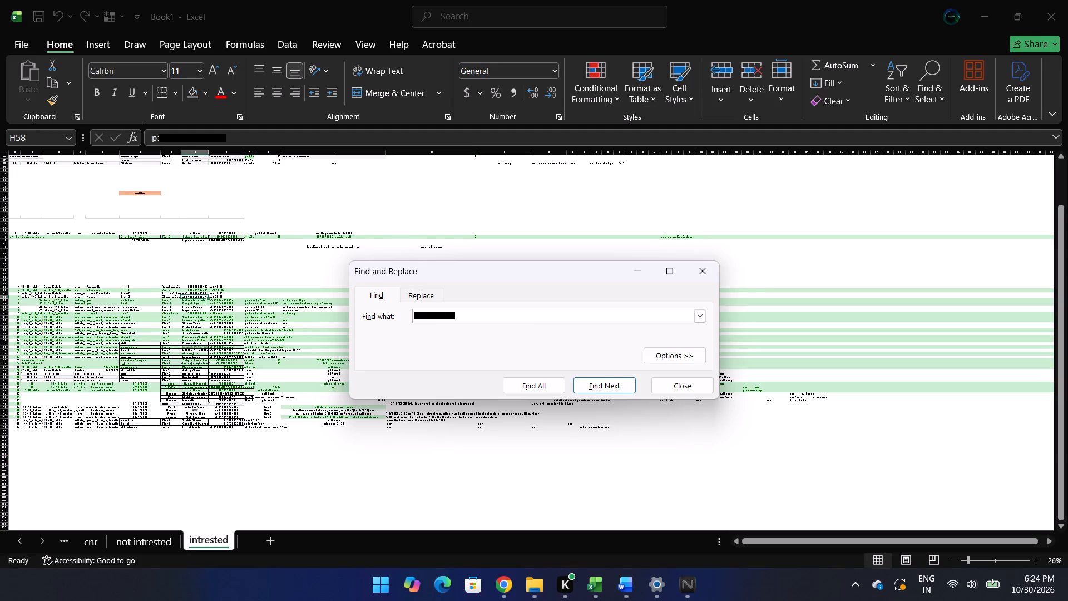
left_click(707, 270)
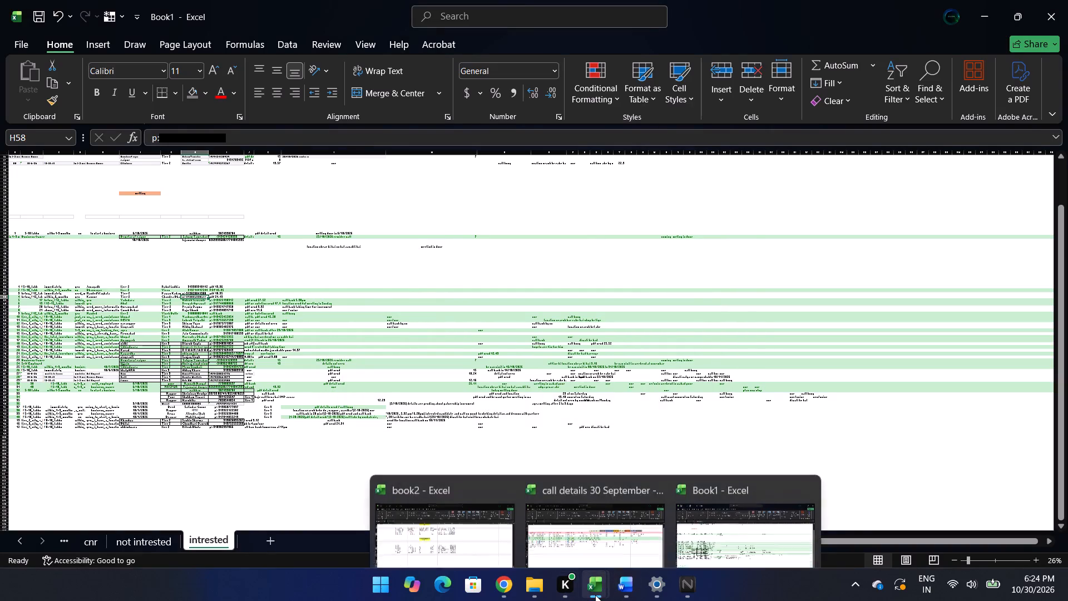
left_click(734, 529)
Return to the call details workbook and enter "cnr" as the 30/10/2026 status for the Jaipur lead in row 14.
left_click(601, 587)
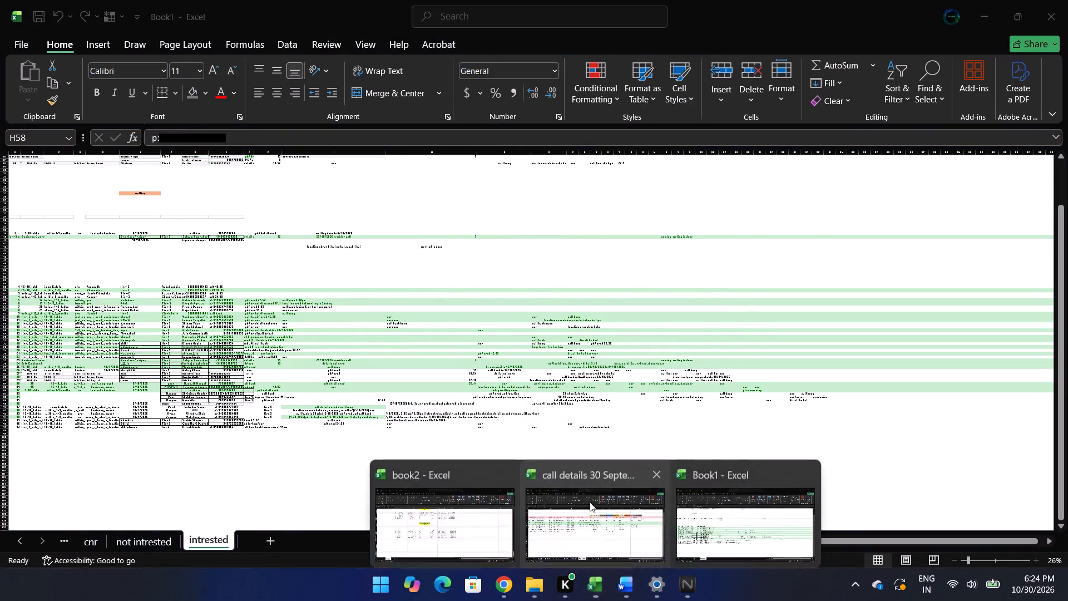
left_click(590, 502)
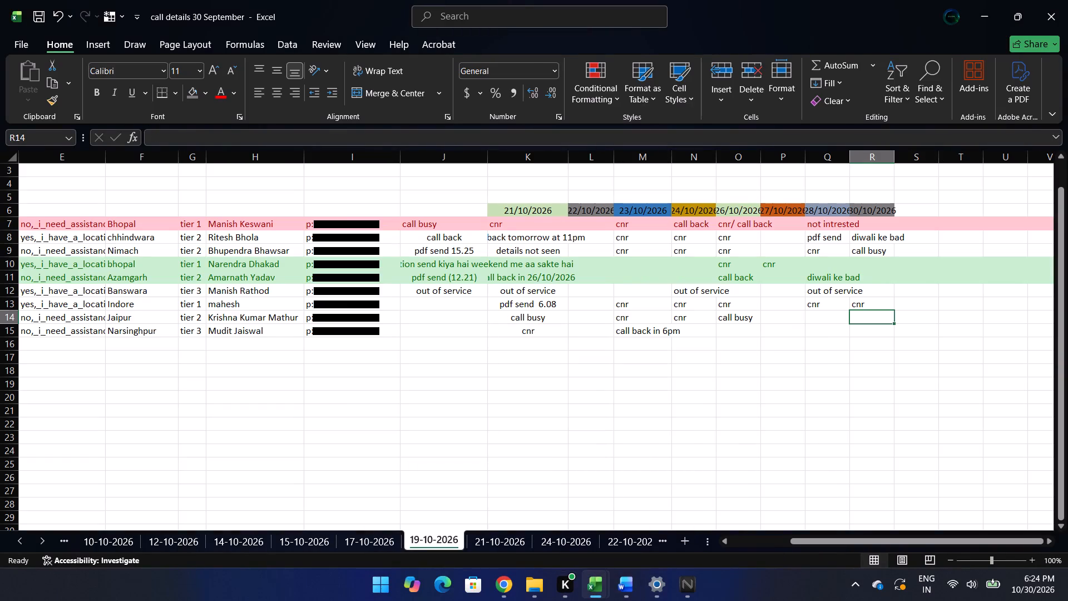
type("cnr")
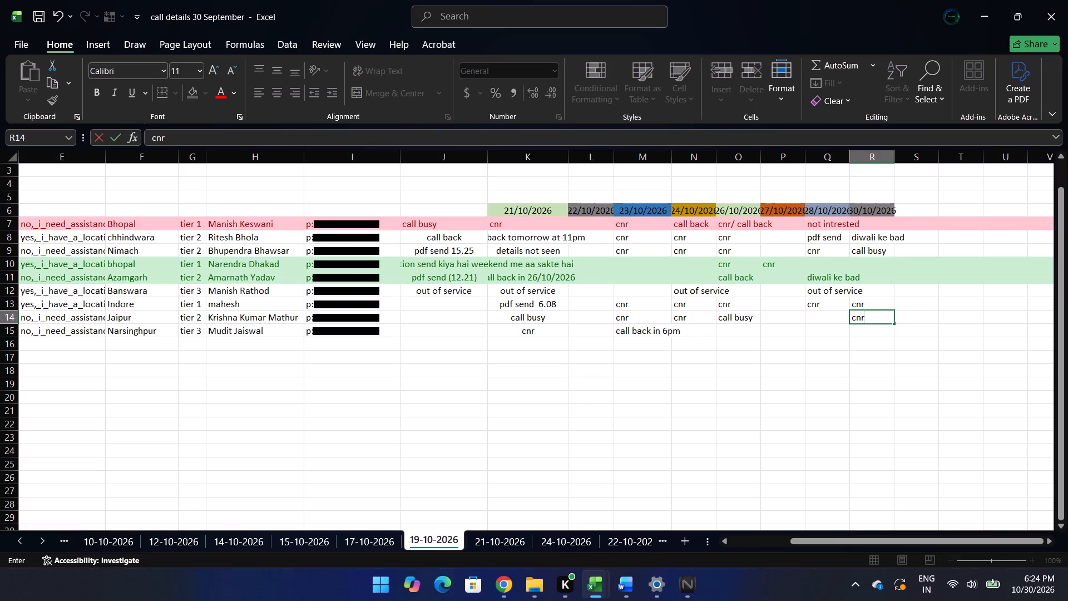
Open the 17-10-2026 sheet and go through the 30/10/2026 status cells of the leads in rows 7 and 8.
left_click(370, 539)
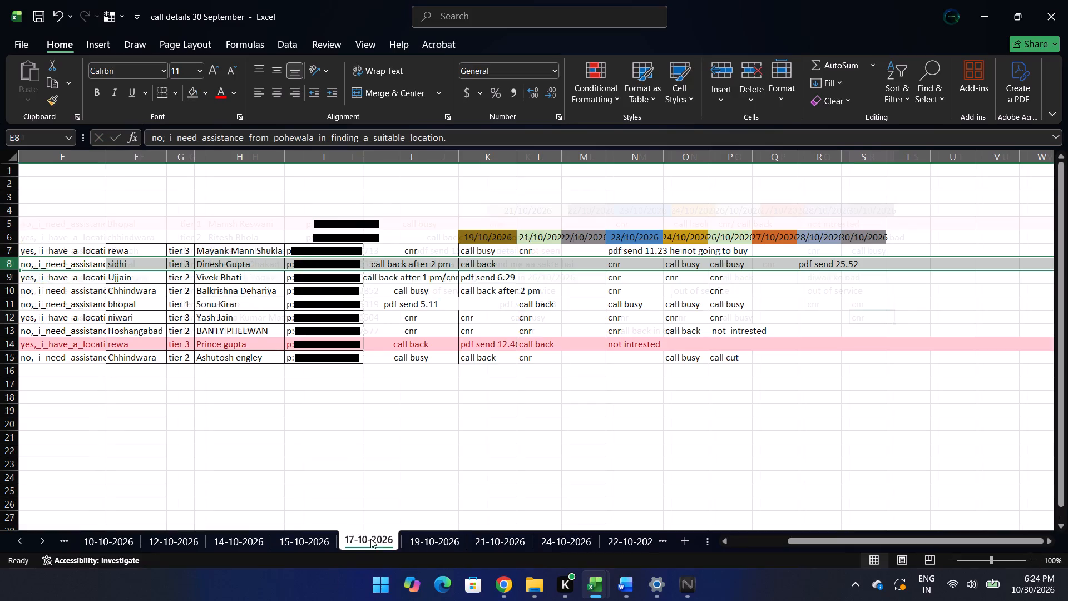
left_click(874, 252)
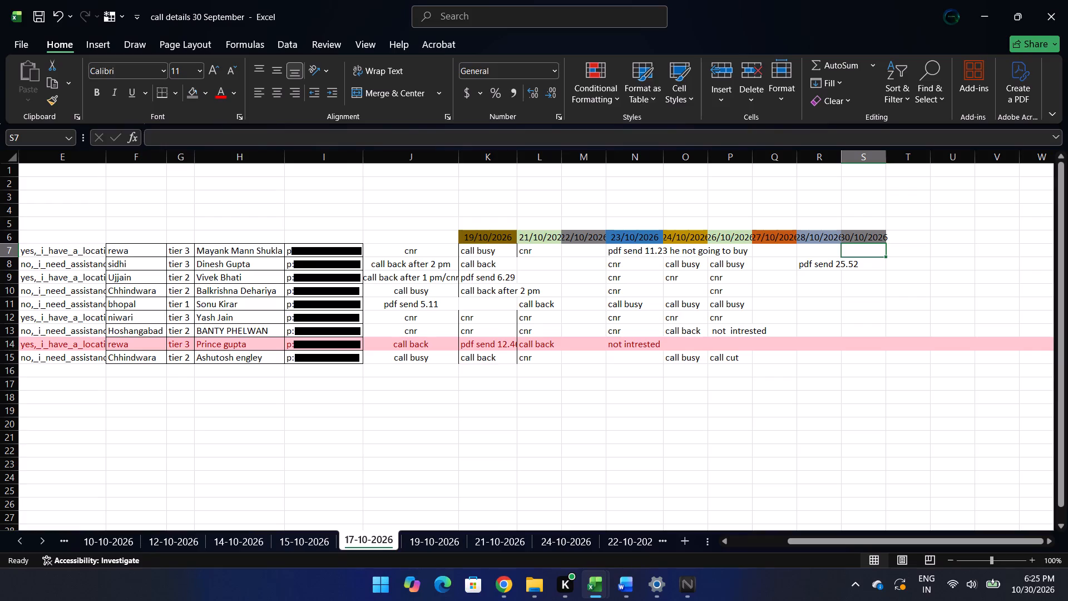
key("Down")
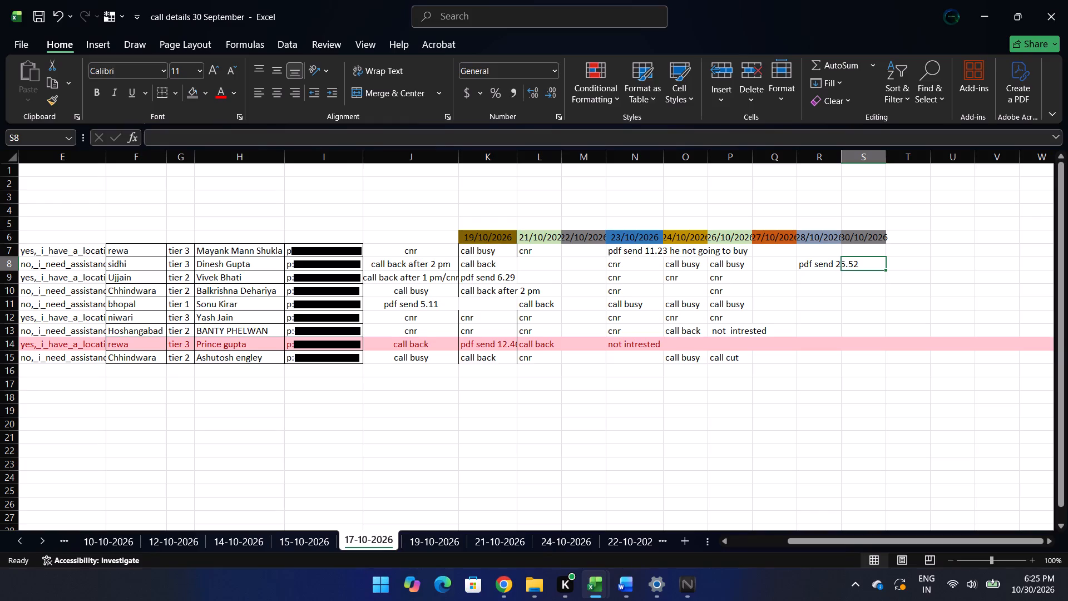
Copy the phone number of the sidhi lead in row 8 and search for it in Book1's "intrested" sheet.
triple_click(328, 264)
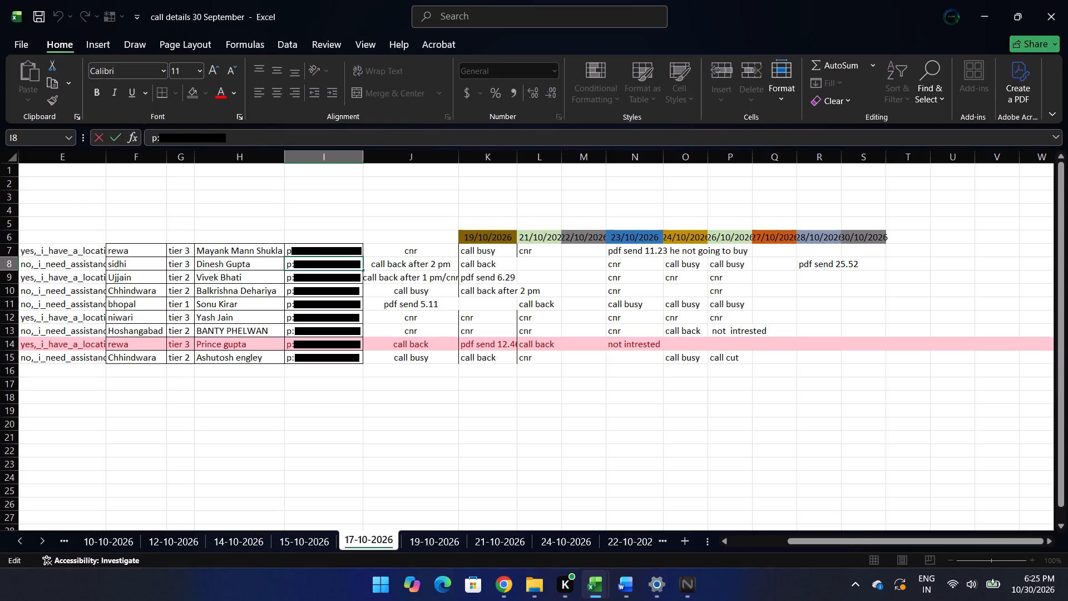
left_click_drag(310, 267, 359, 260)
left_click_drag(359, 260, 359, 261)
key("ctrl+c")
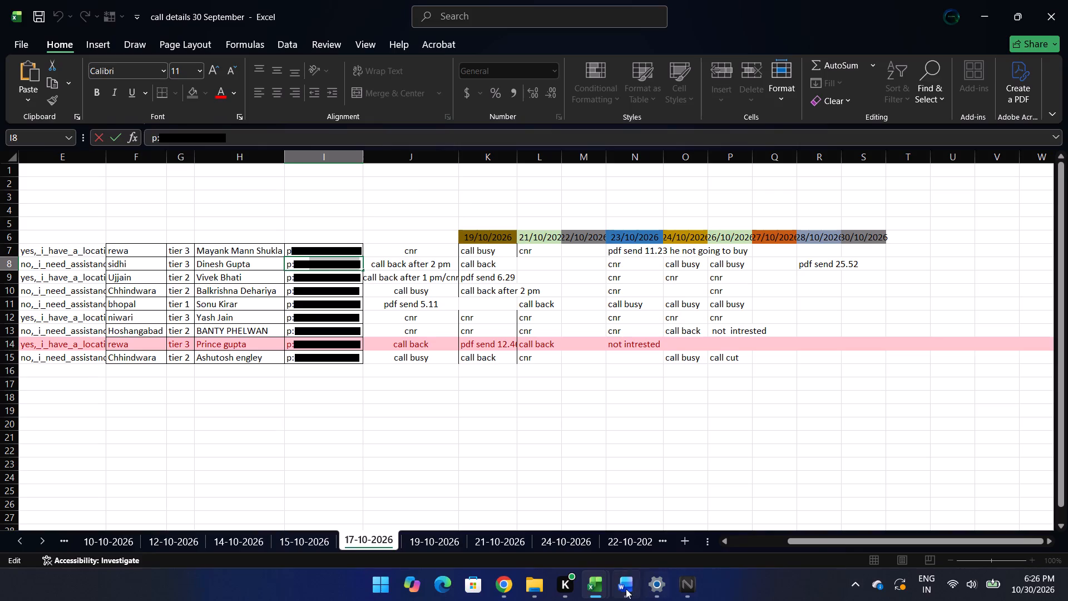
left_click(597, 585)
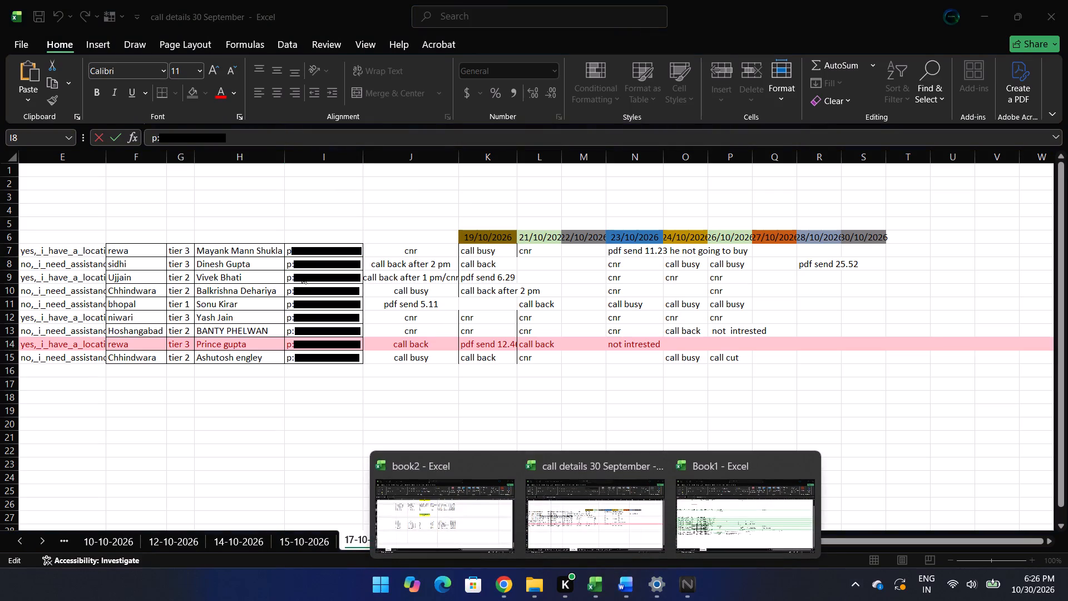
left_click(304, 274)
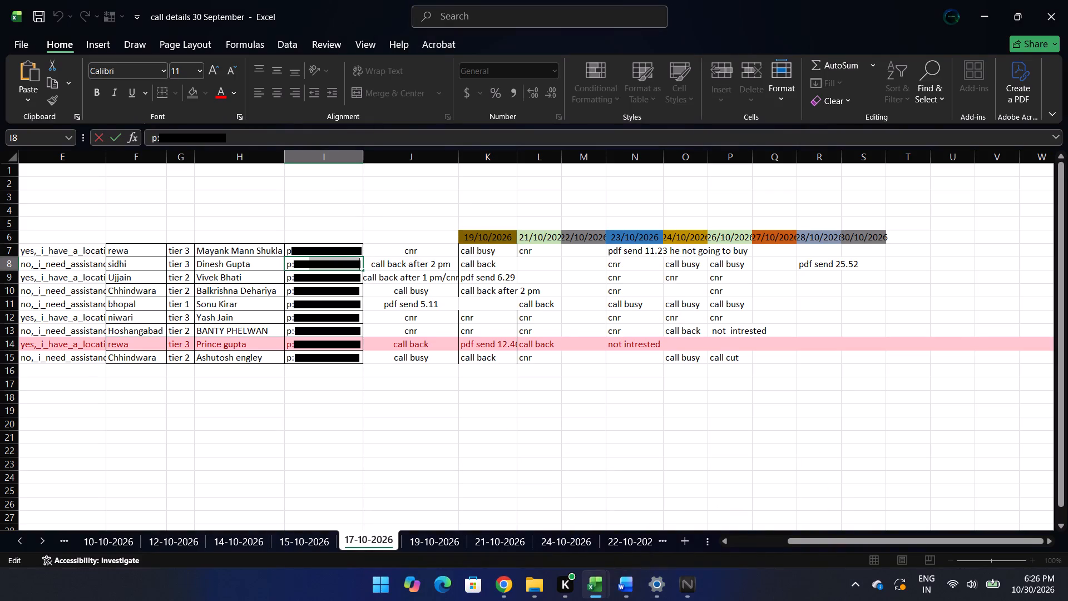
left_click_drag(299, 264, 358, 264)
key("ctrl+c")
left_click(704, 511)
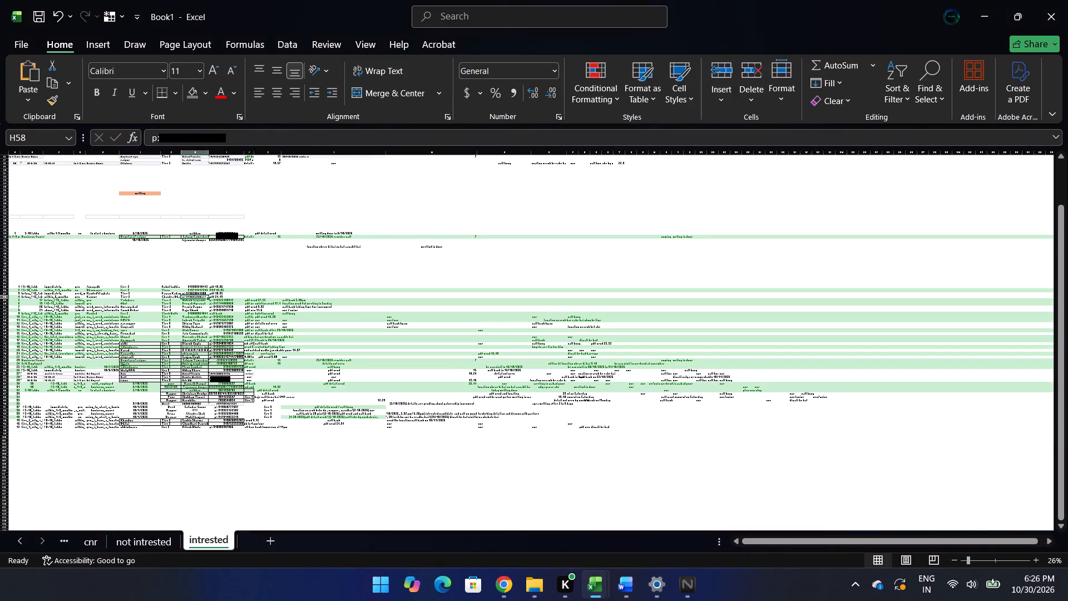
key("ctrl+f")
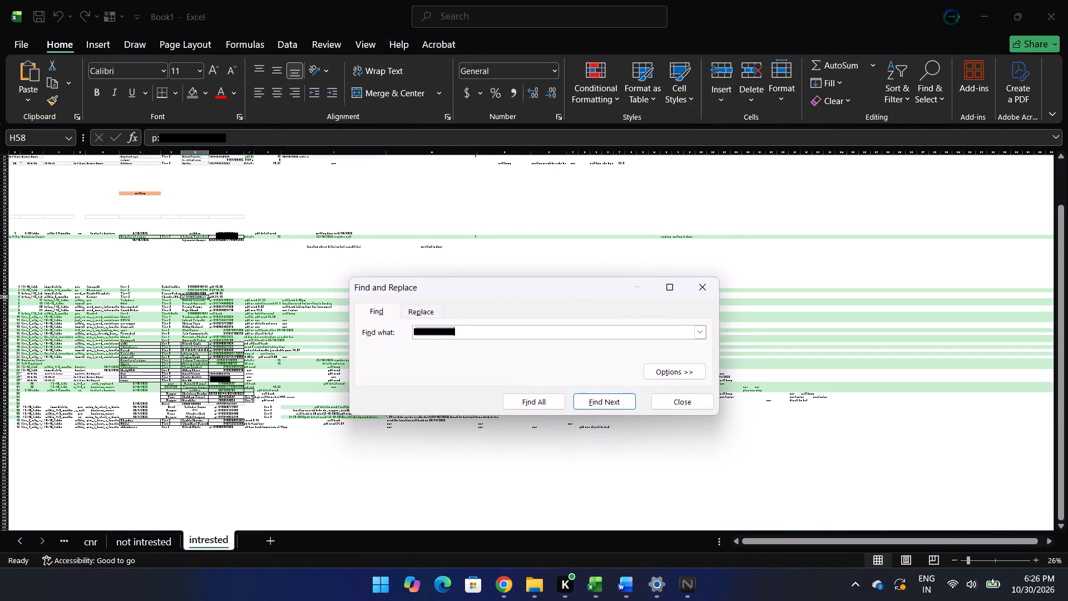
key("ctrl+v")
left_click(622, 402)
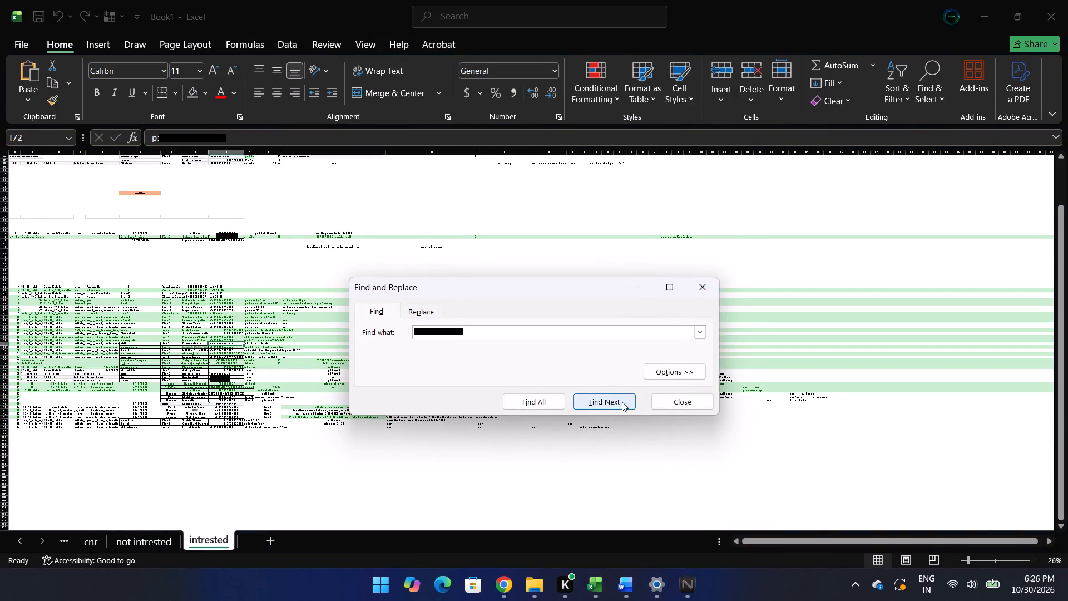
left_click(697, 285)
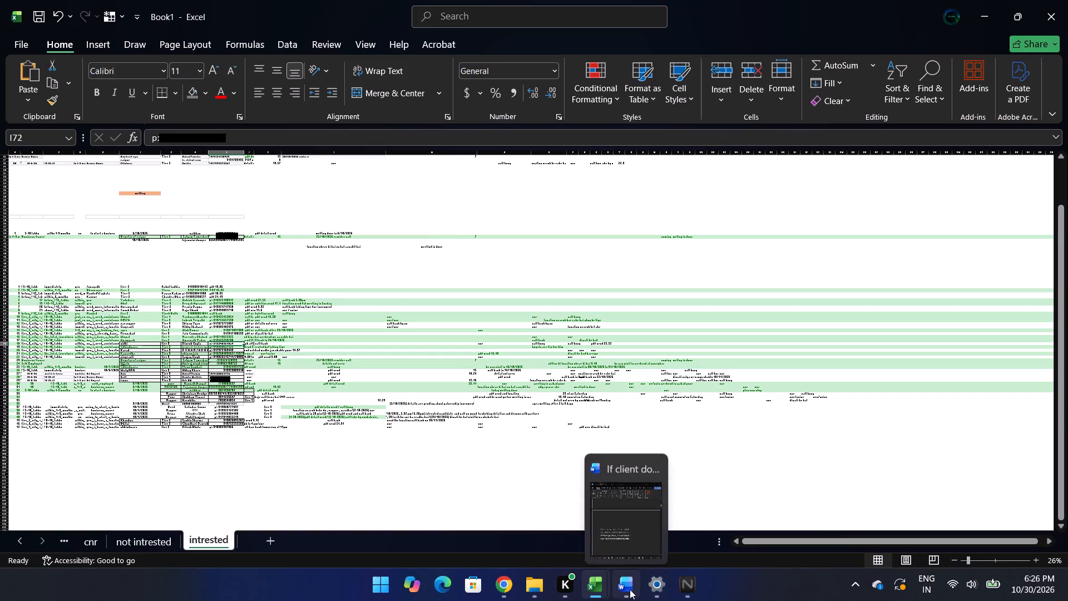
Return to the call details workbook and select the 30/10/2026 status cell of the Ujjain lead in row 9.
left_click(639, 513)
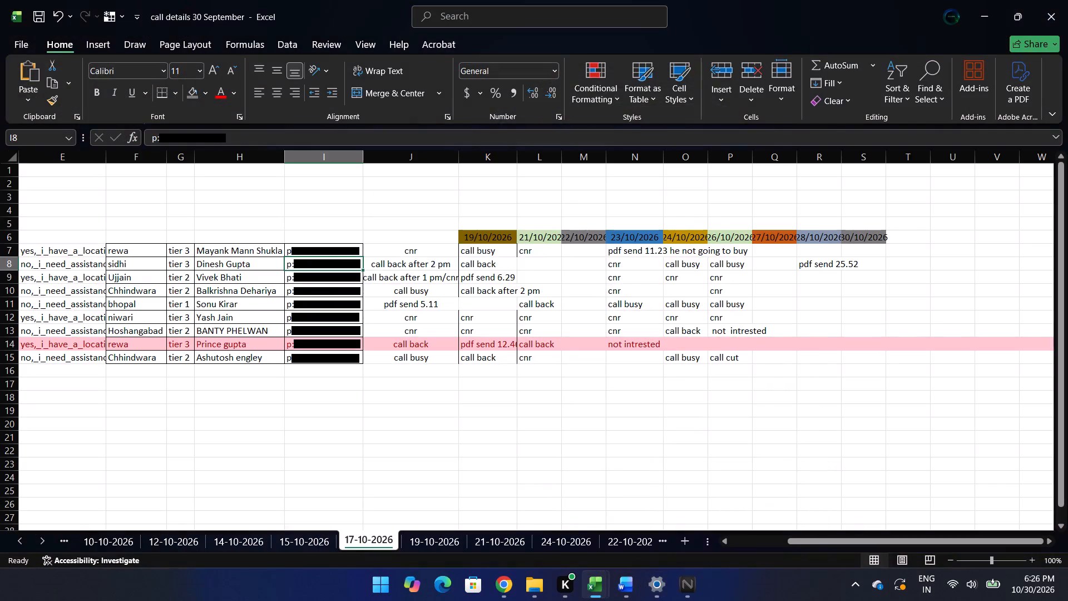
left_click(822, 272)
left_click(853, 273)
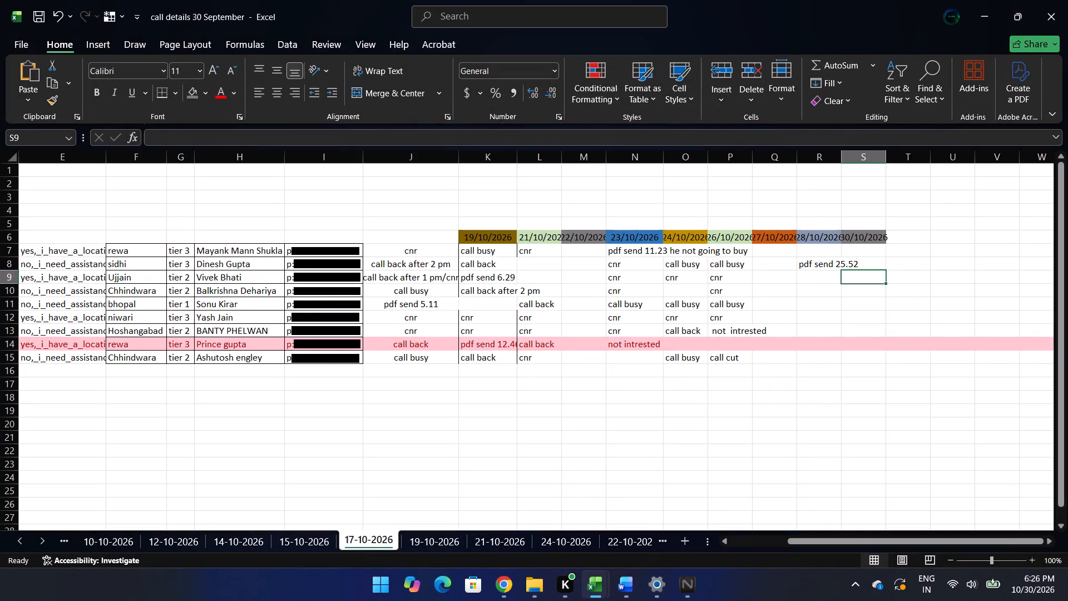
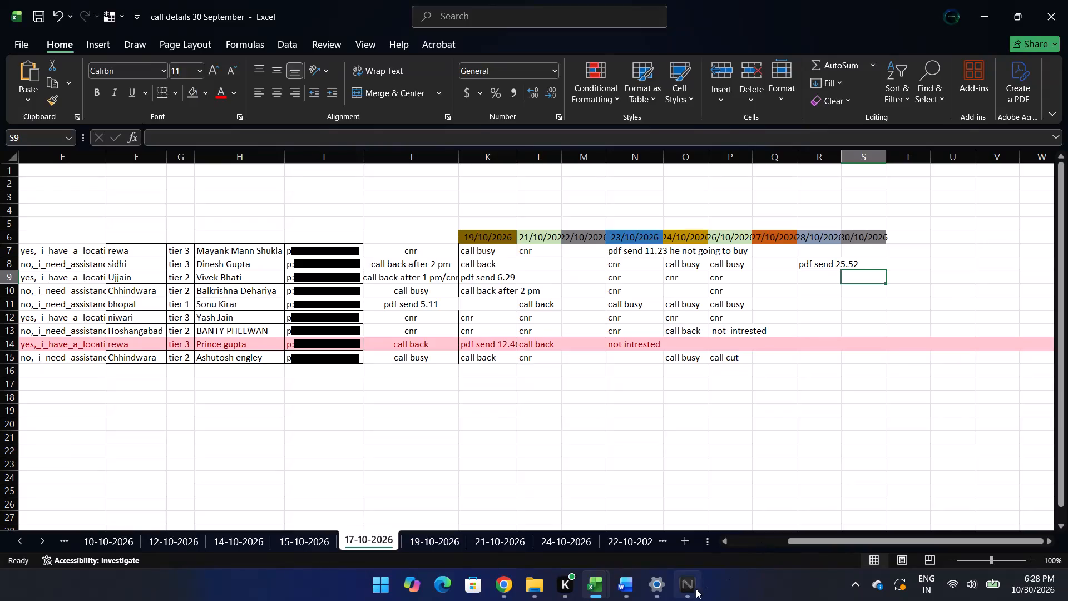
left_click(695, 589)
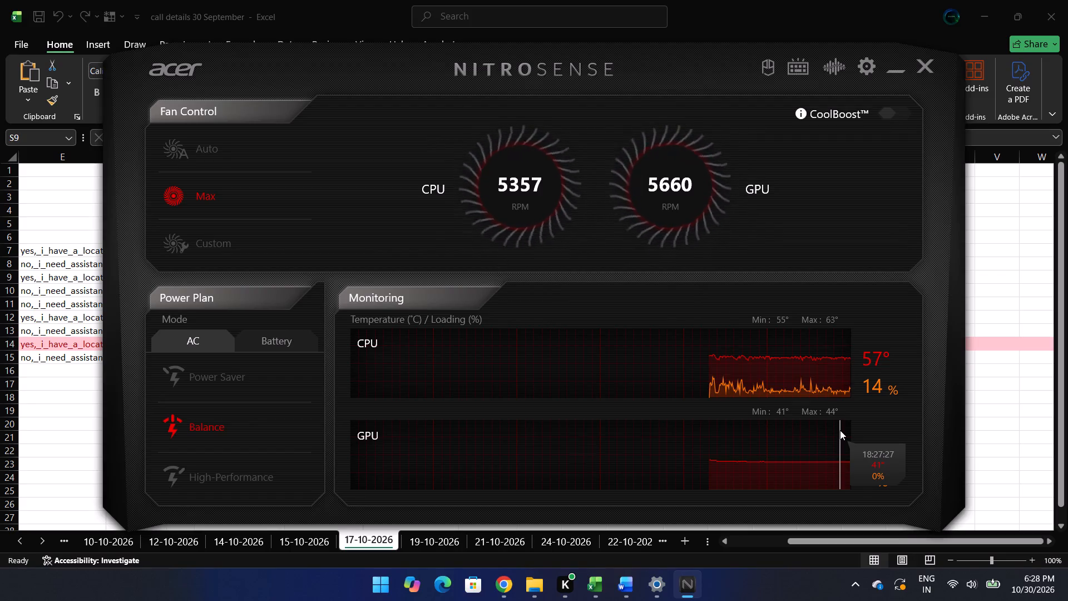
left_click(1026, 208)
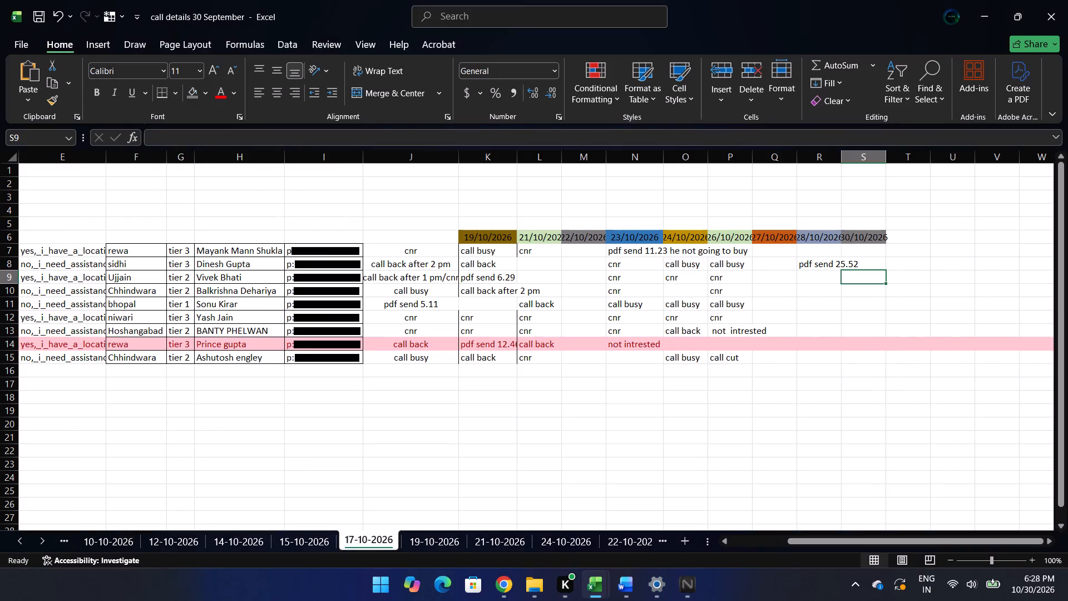
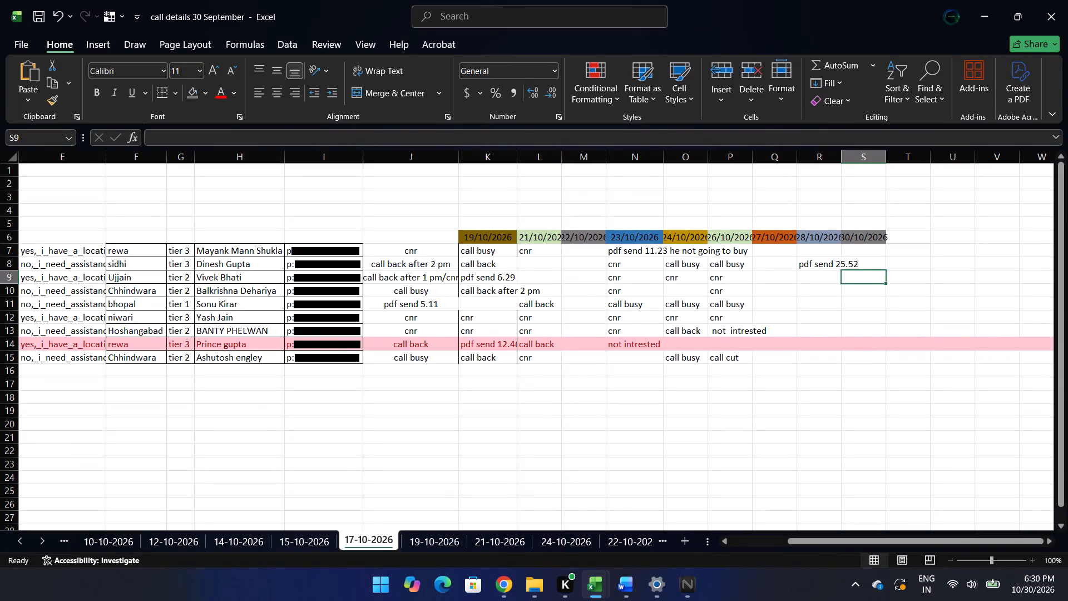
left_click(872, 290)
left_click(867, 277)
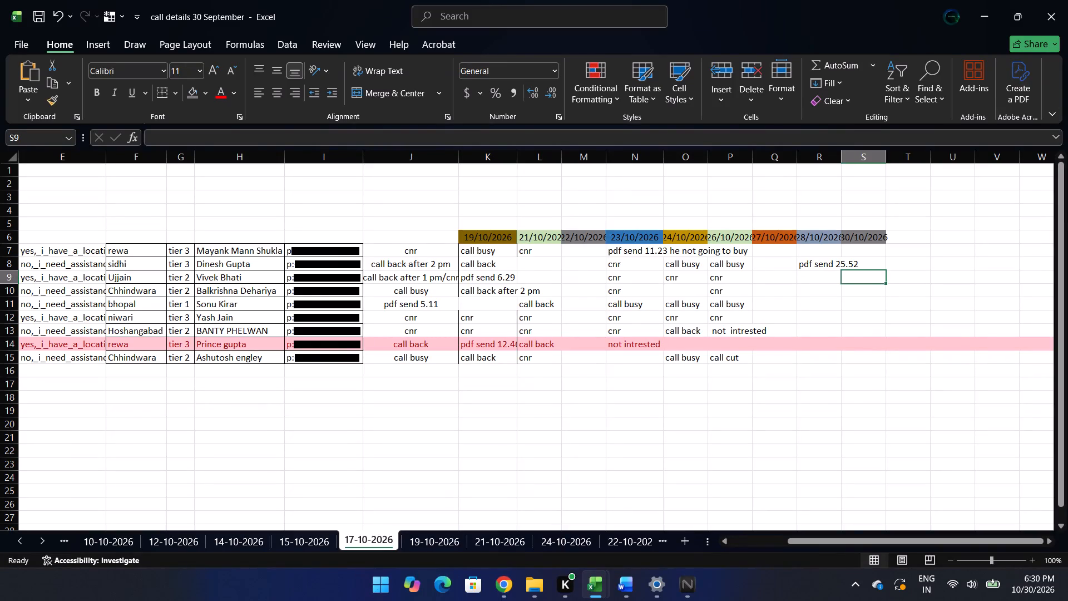
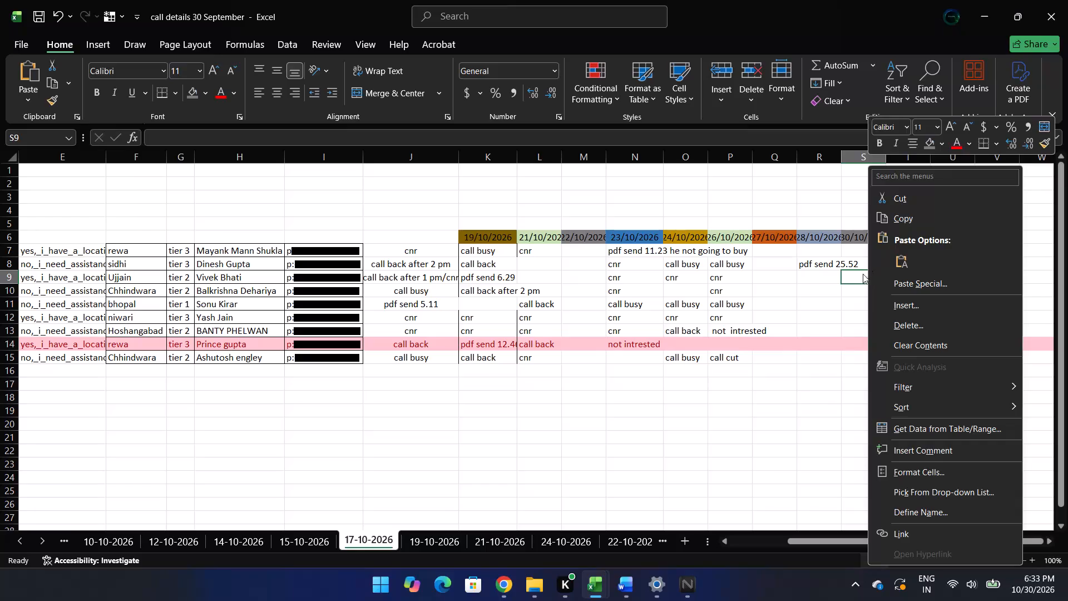
Enter "not intrested" as the 30/10/2026 status of the Ujjain lead on the 17-10-2026 sheet.
left_click(851, 282)
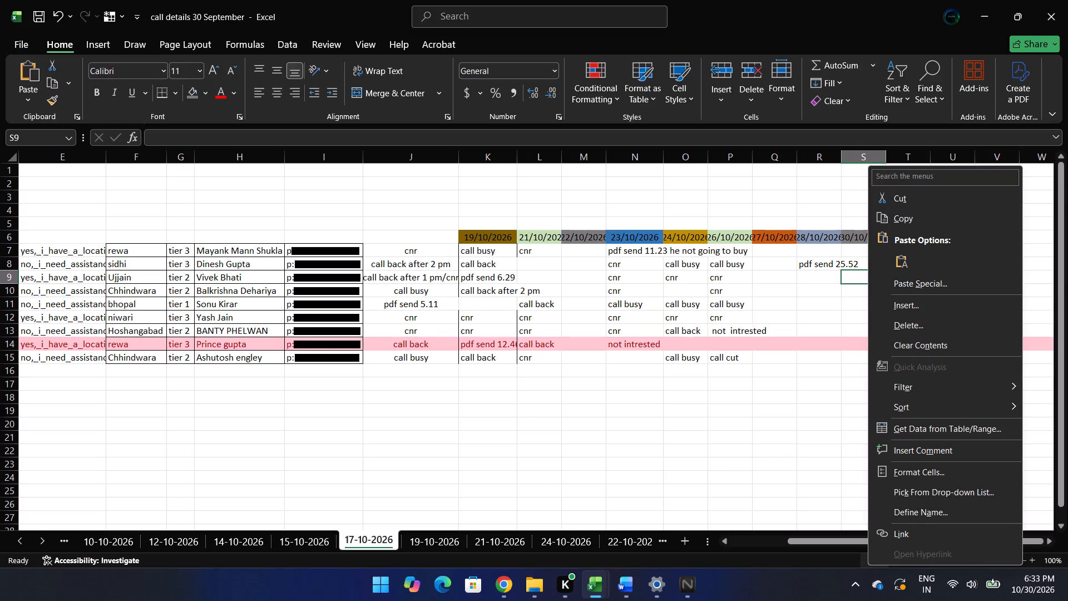
type("not")
key("space")
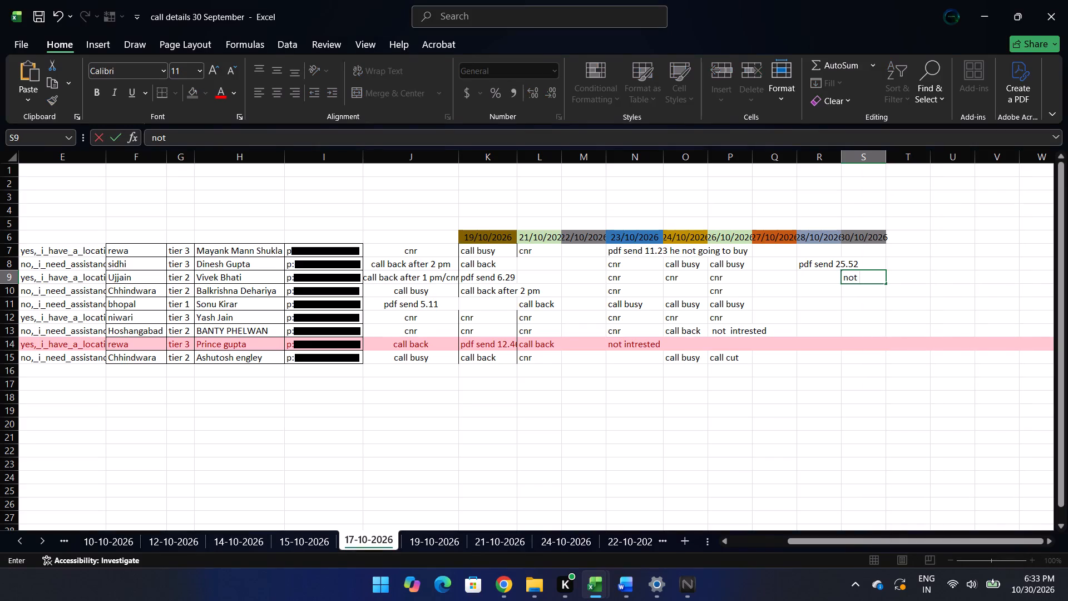
type("inttr")
key("BackSpace")
key("BackSpace")
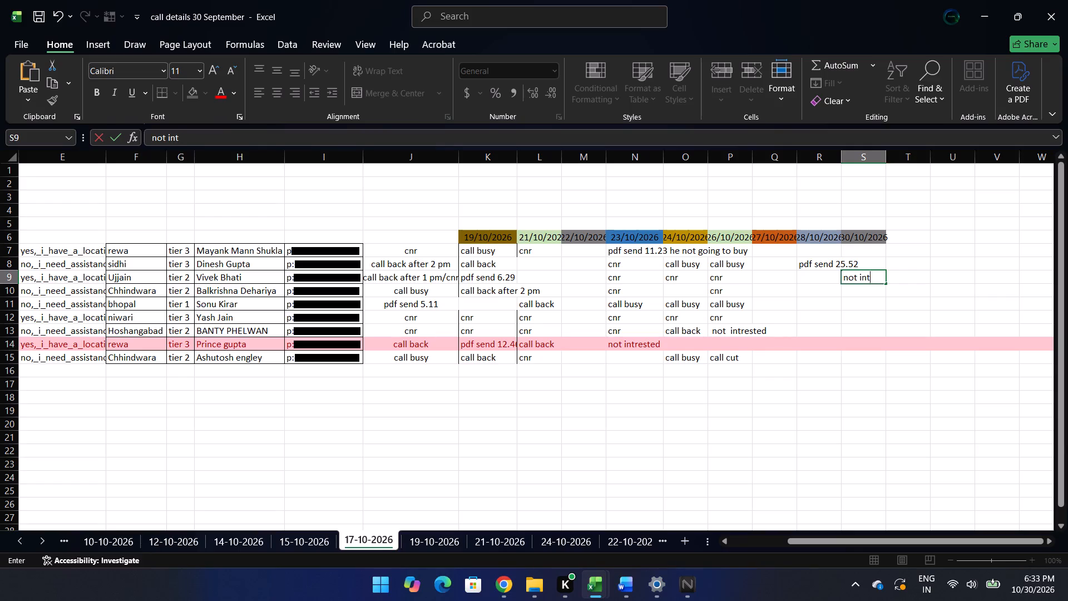
type("rested")
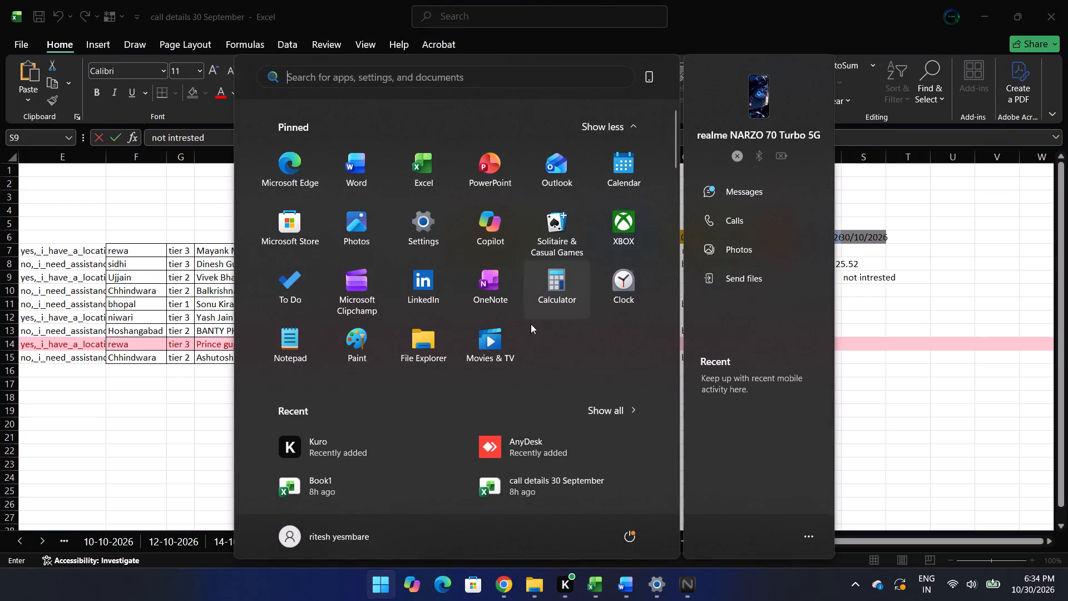
Open the call totals note in Notepad and move its window away from the latest status columns.
left_click(284, 341)
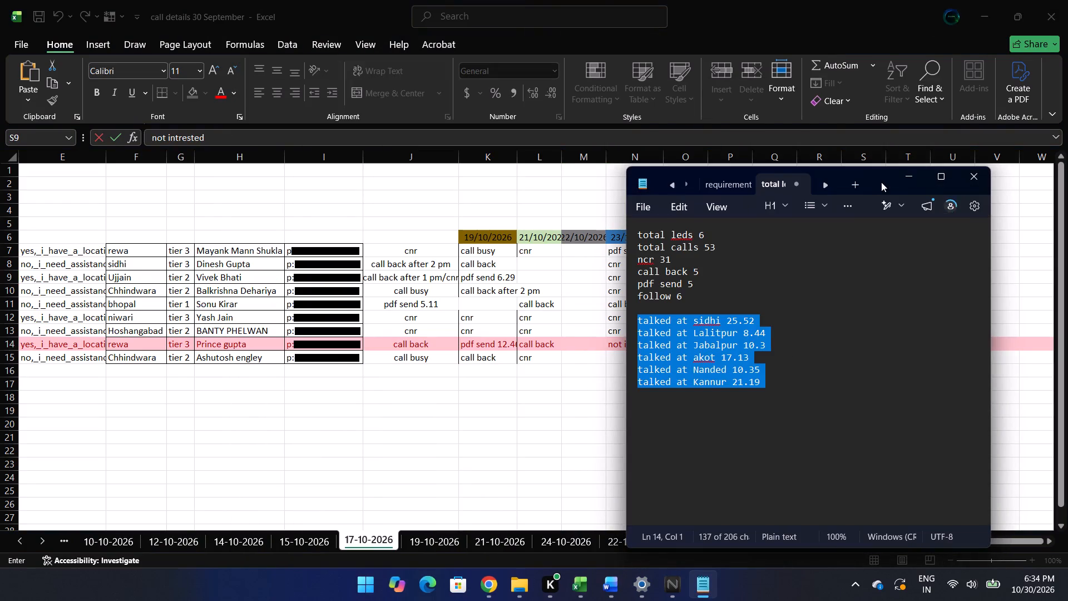
left_click_drag(876, 183, 376, 100)
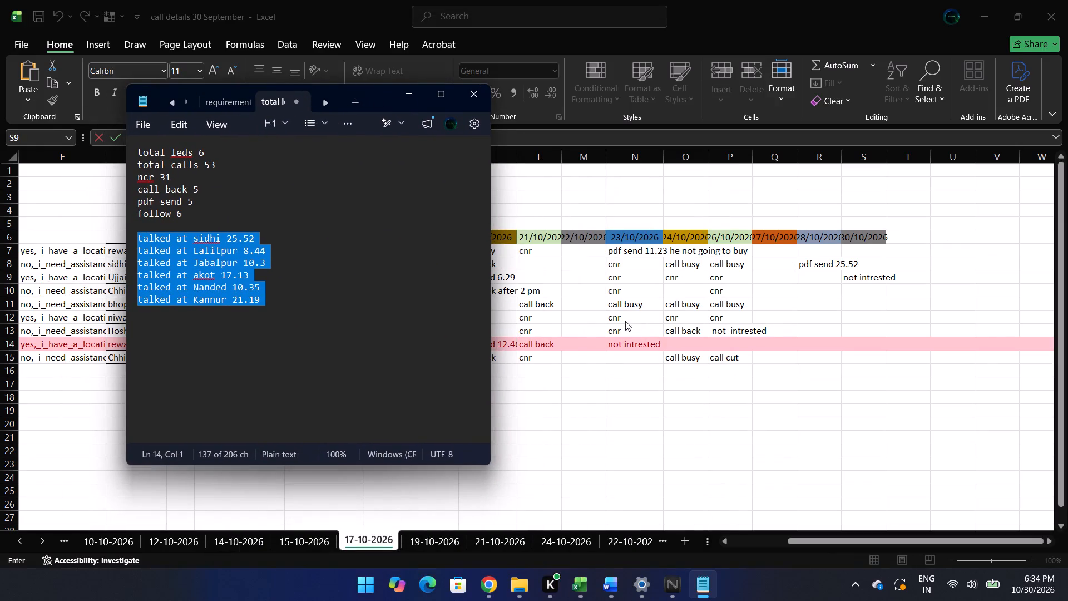
Review the 30/10/2026 call statuses on the workbook's dated sheets from 19-10-2026 to 30-10-2026, checking for cnr and busy calls.
left_click(441, 544)
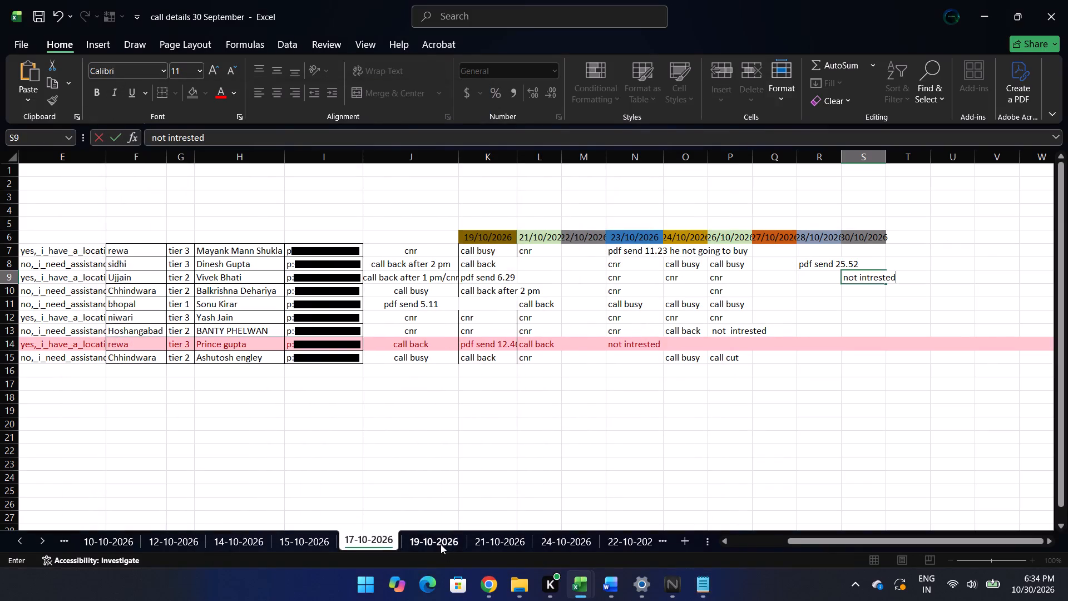
left_click(441, 544)
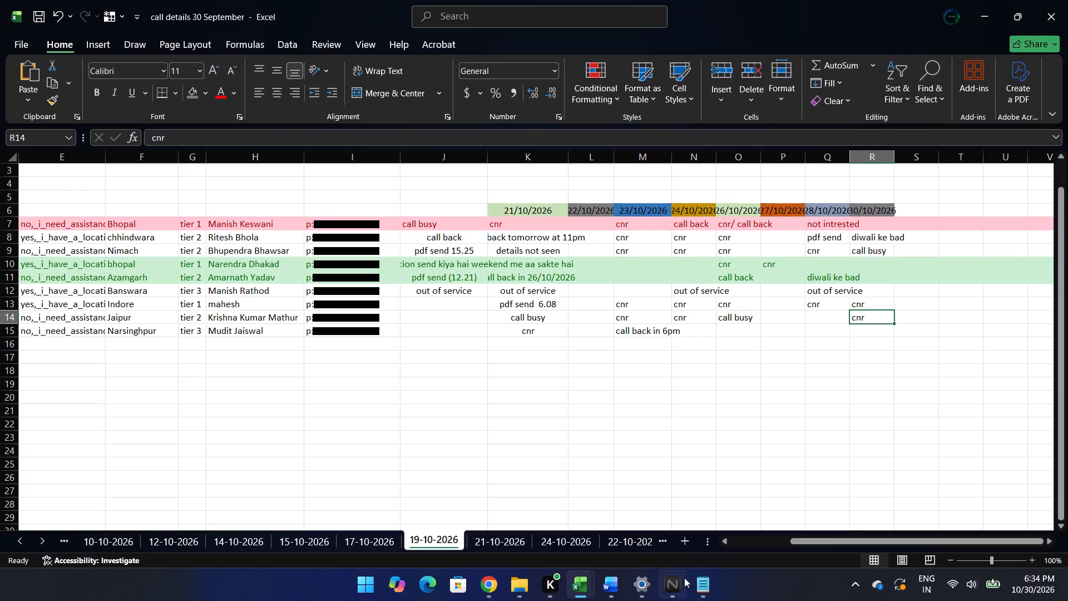
left_click(494, 544)
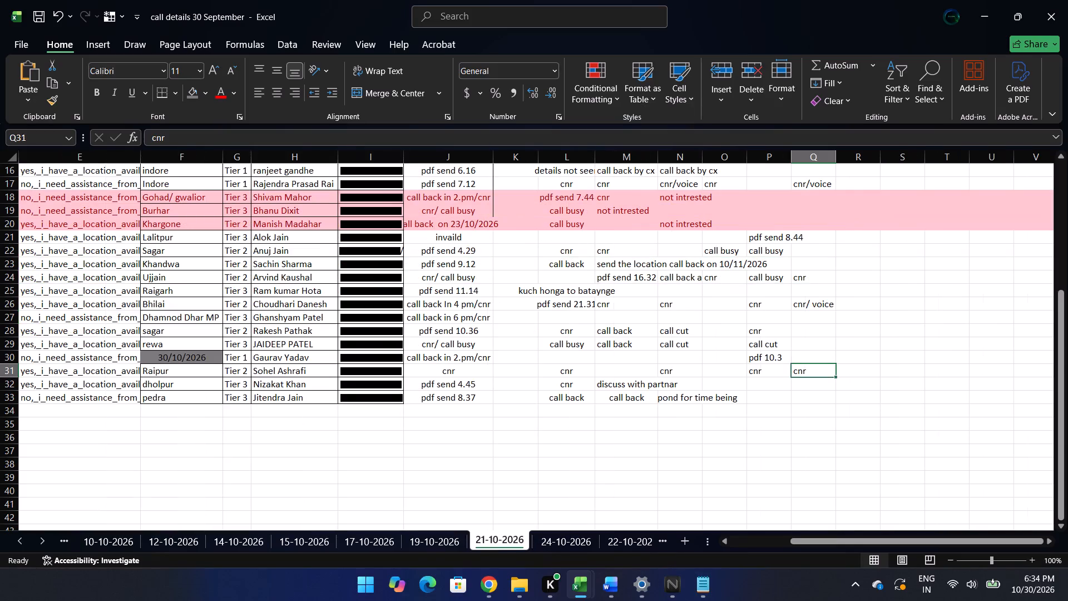
scroll(932, 372, "up", 3)
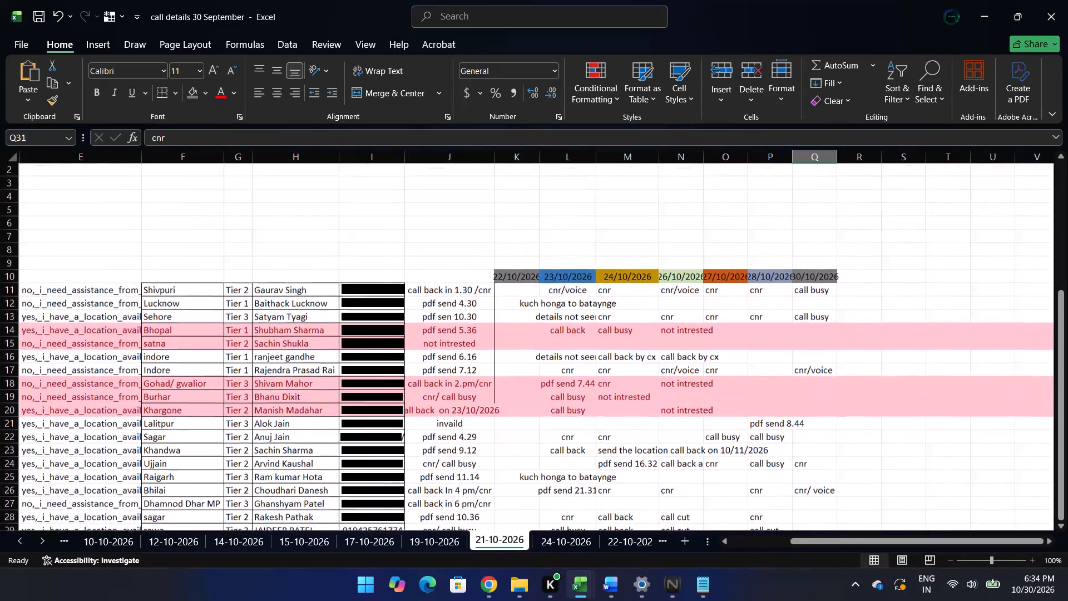
scroll(735, 411, "down", 2)
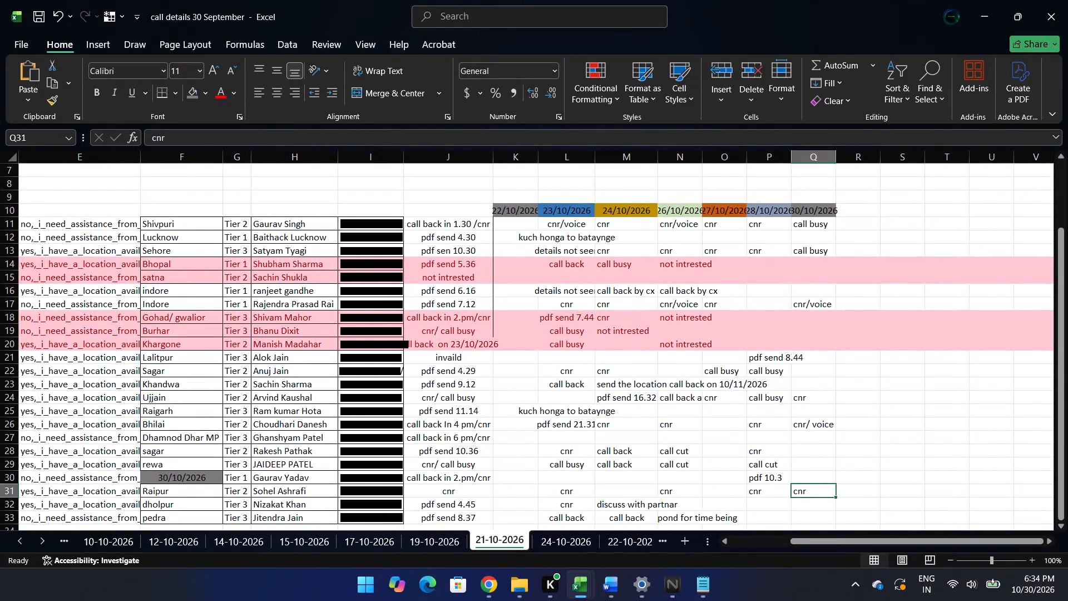
left_click(568, 541)
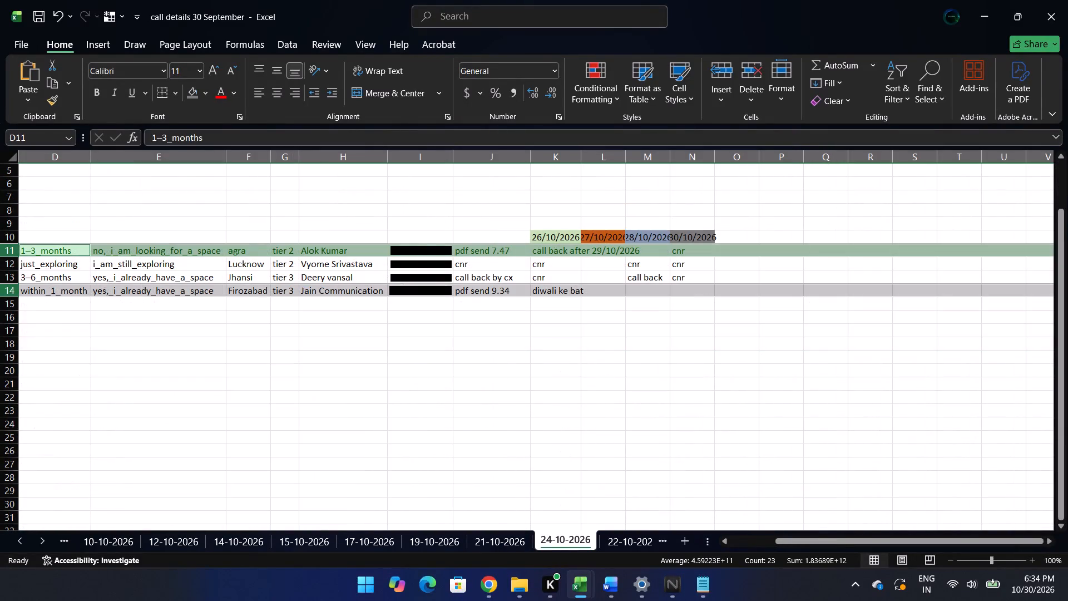
left_click(630, 544)
scroll(721, 231, "up", 1)
left_click(658, 253)
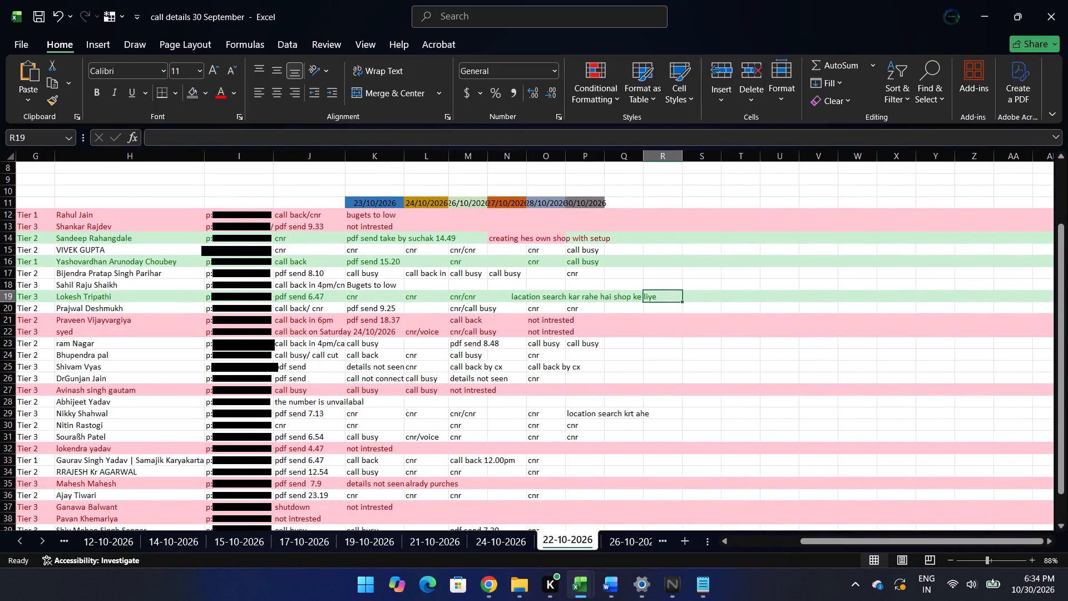
scroll(585, 354, "down", 2)
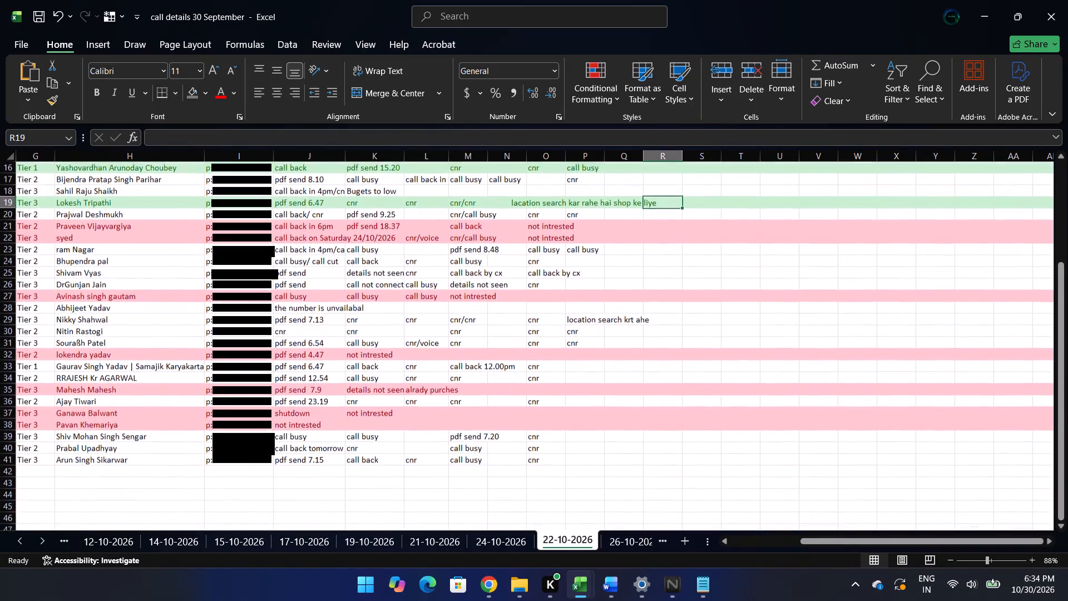
left_click(627, 545)
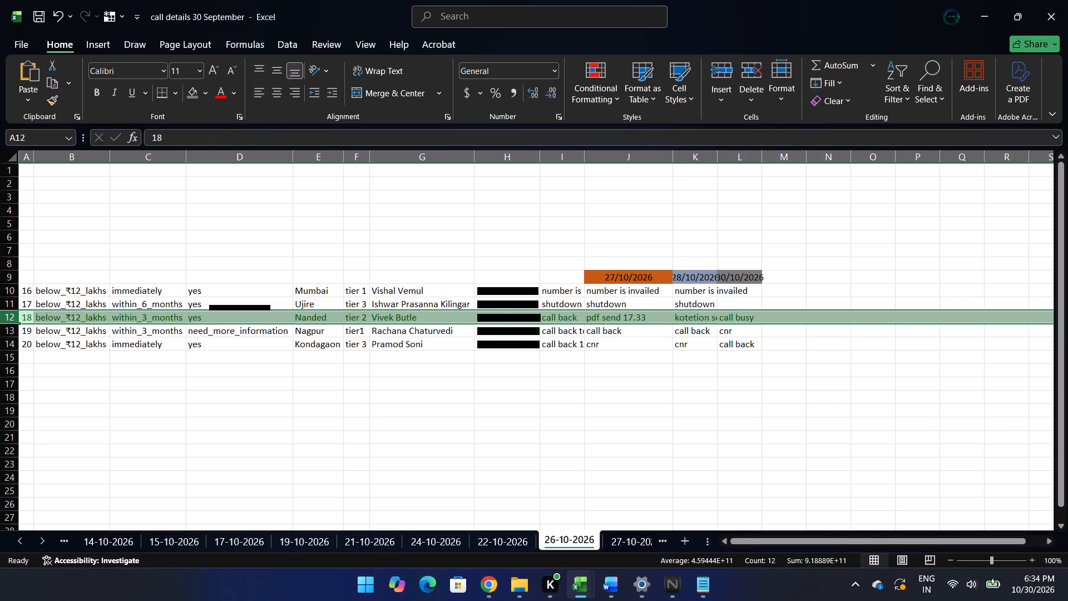
left_click(635, 540)
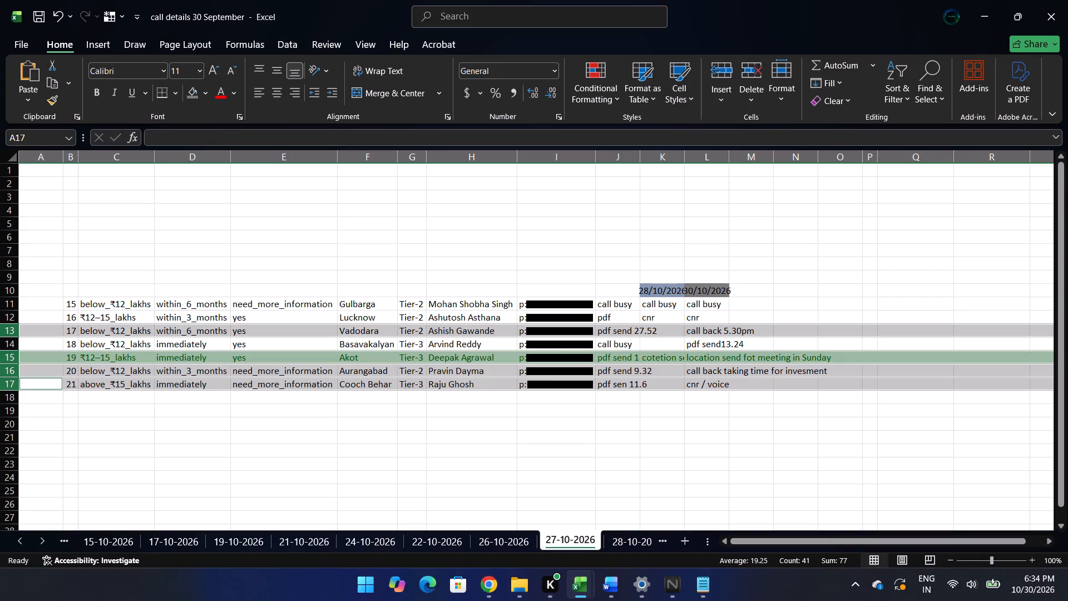
left_click(628, 544)
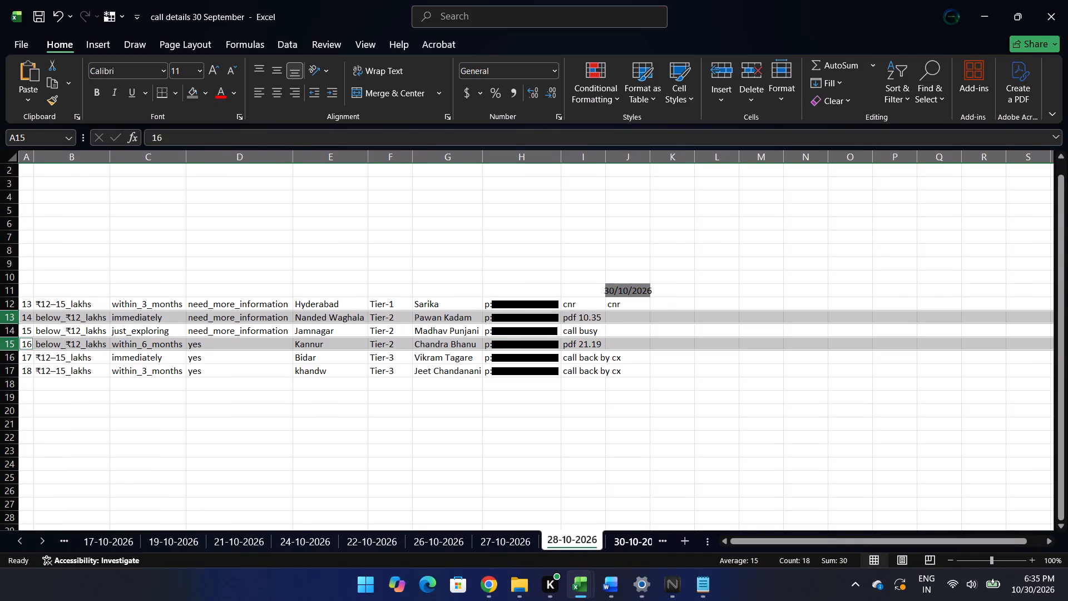
left_click(635, 541)
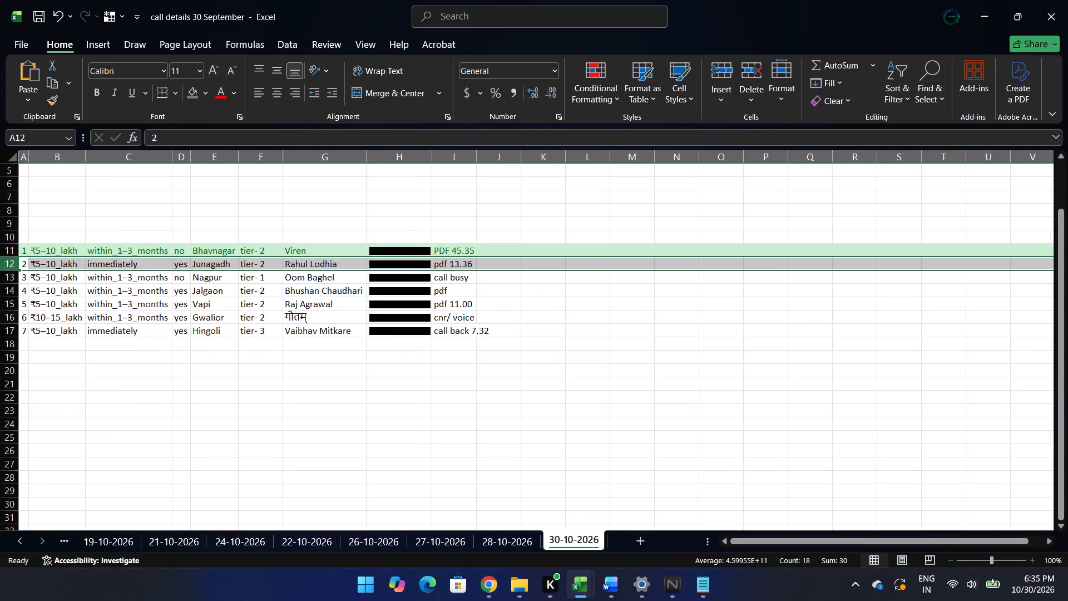
left_click(518, 534)
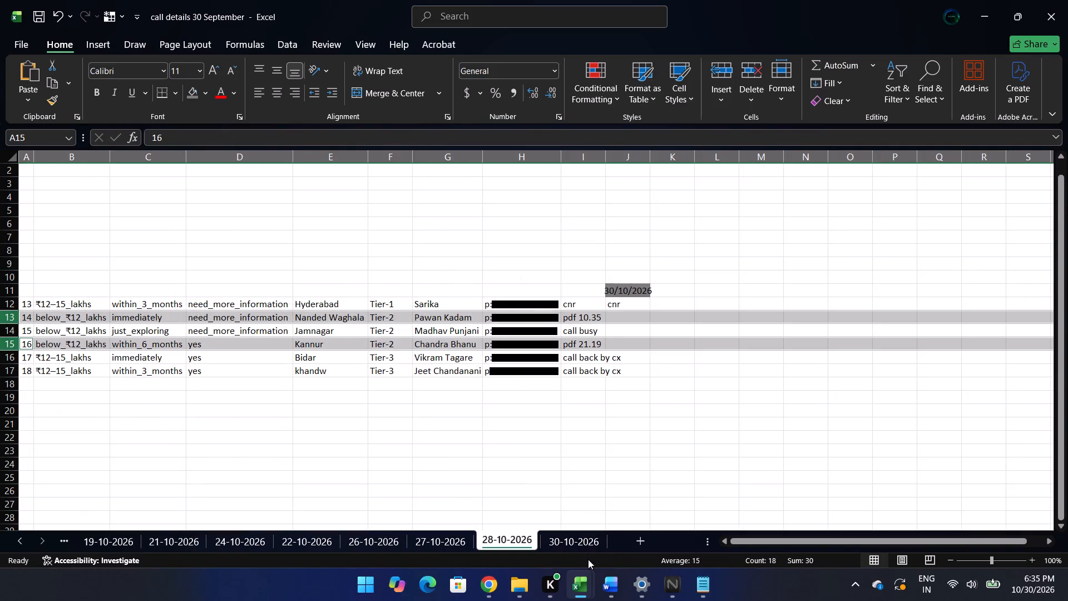
left_click(579, 544)
left_click(557, 291)
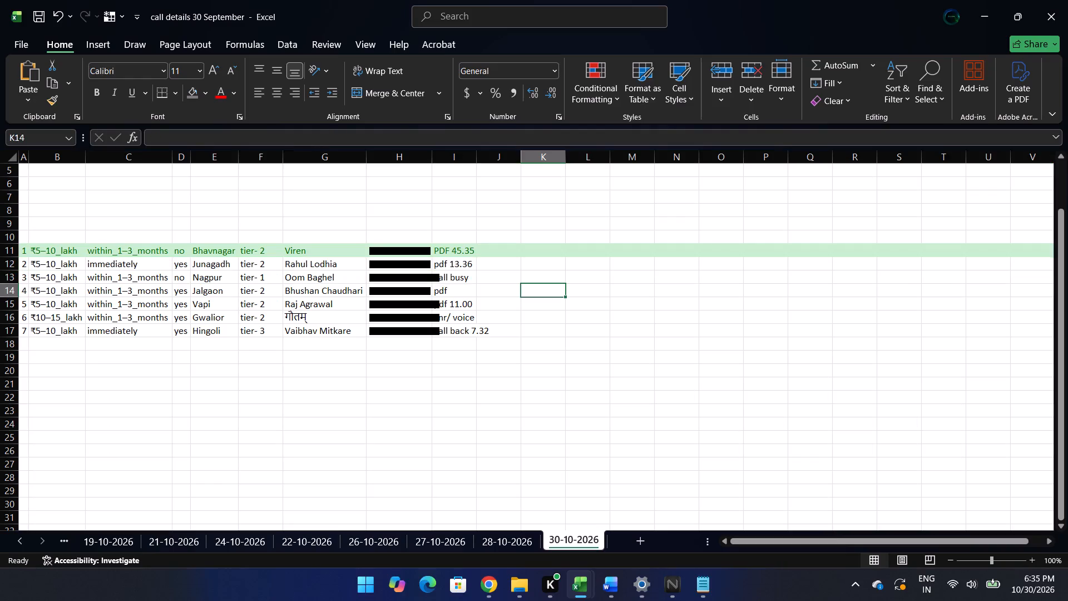
left_click(462, 277)
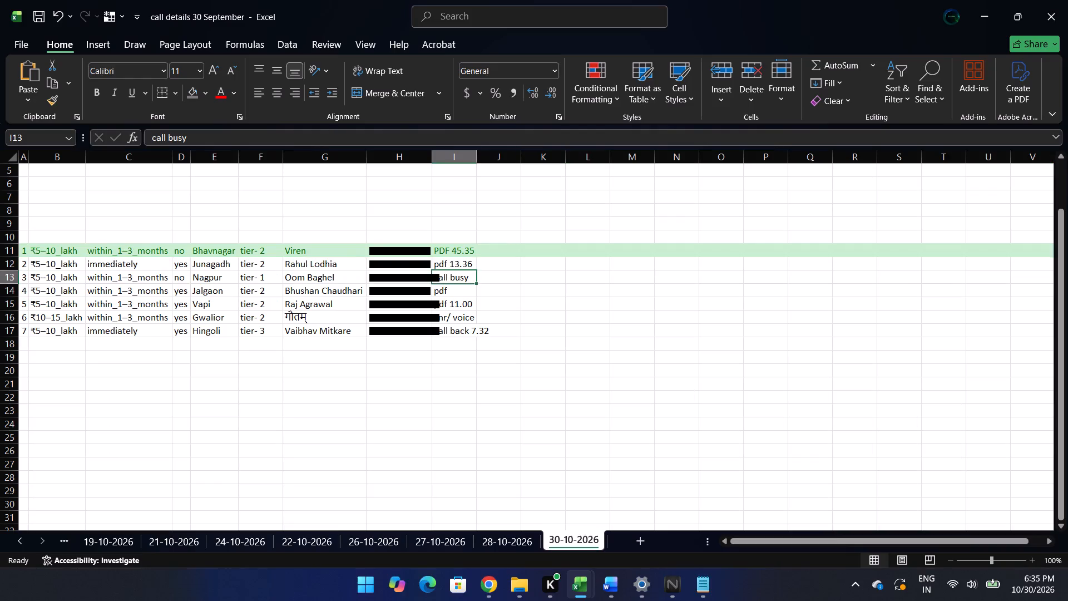
left_click(459, 317)
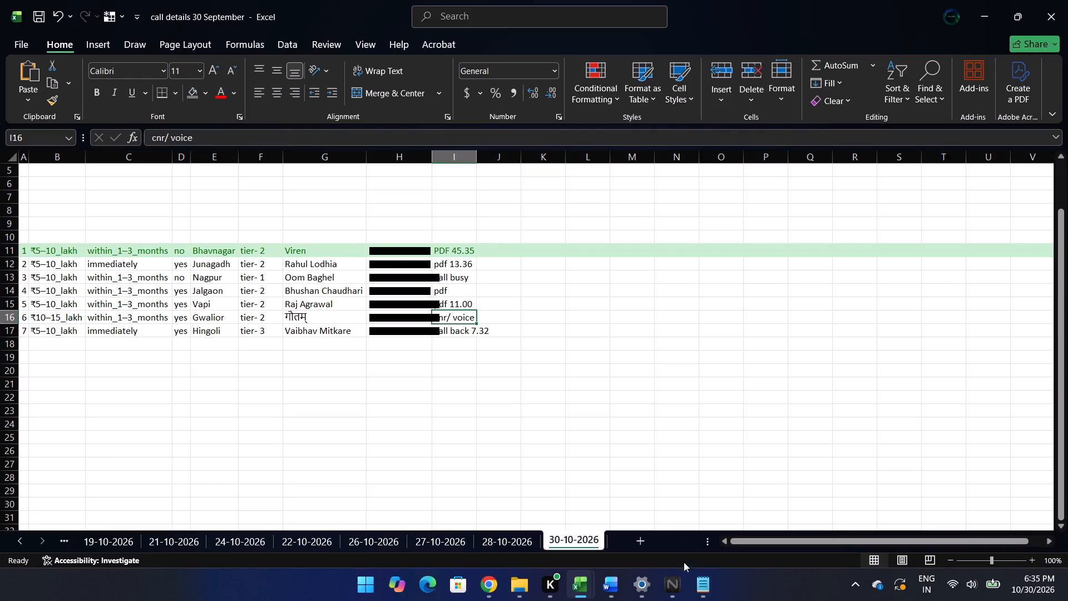
Set the ncr count in the Notepad call totals to 29.
left_click(702, 586)
left_click(173, 177)
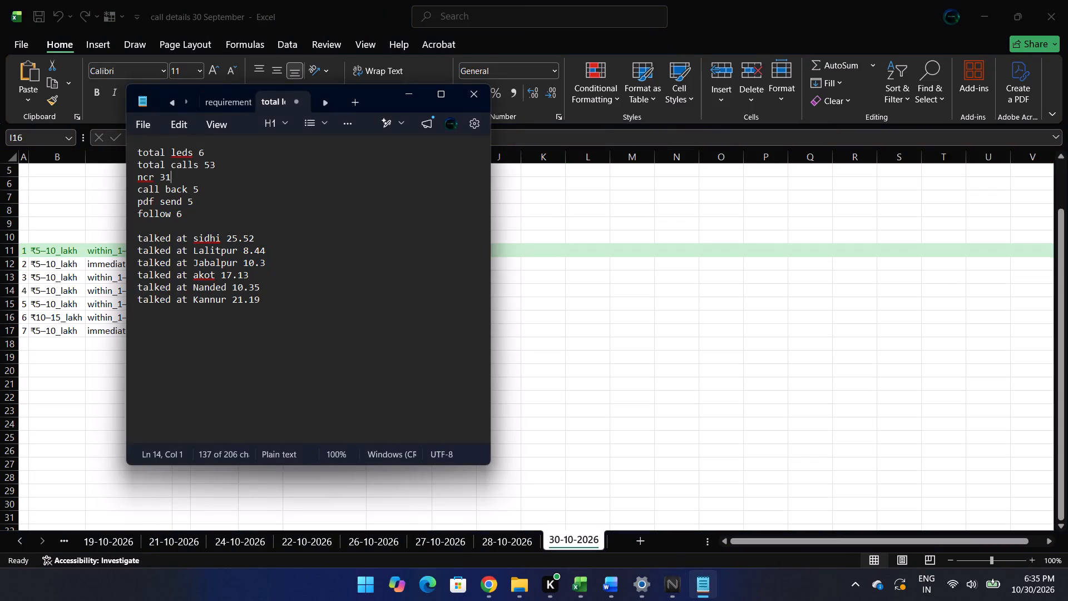
key("BackSpace")
key("BackSpace")
type("29")
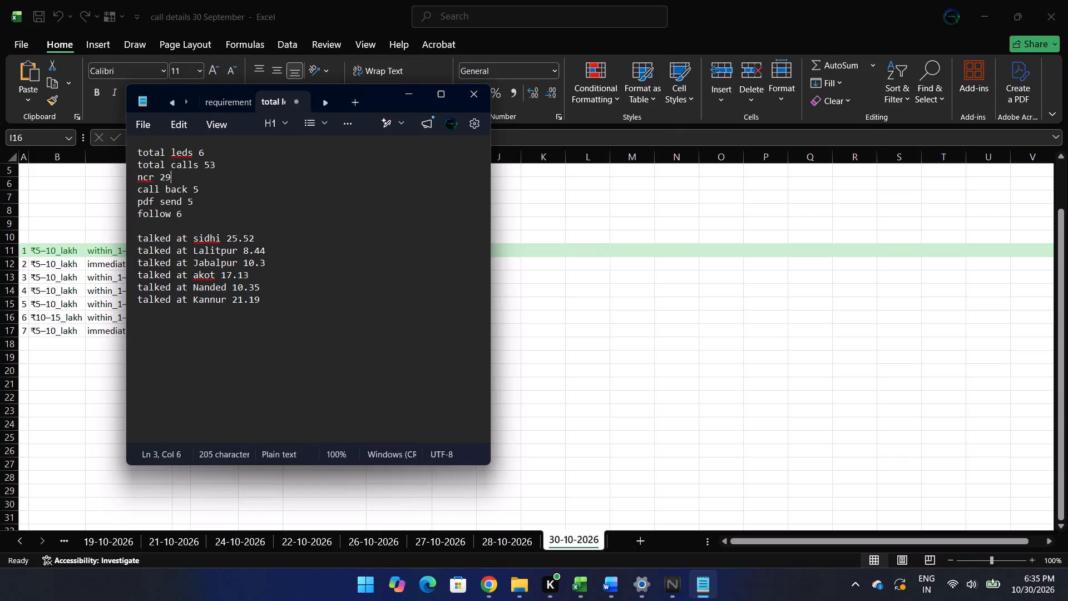
Count the leads on the 30-10-2026 sheet and set "total leds" in the Notepad call totals to 7.
left_click(590, 193)
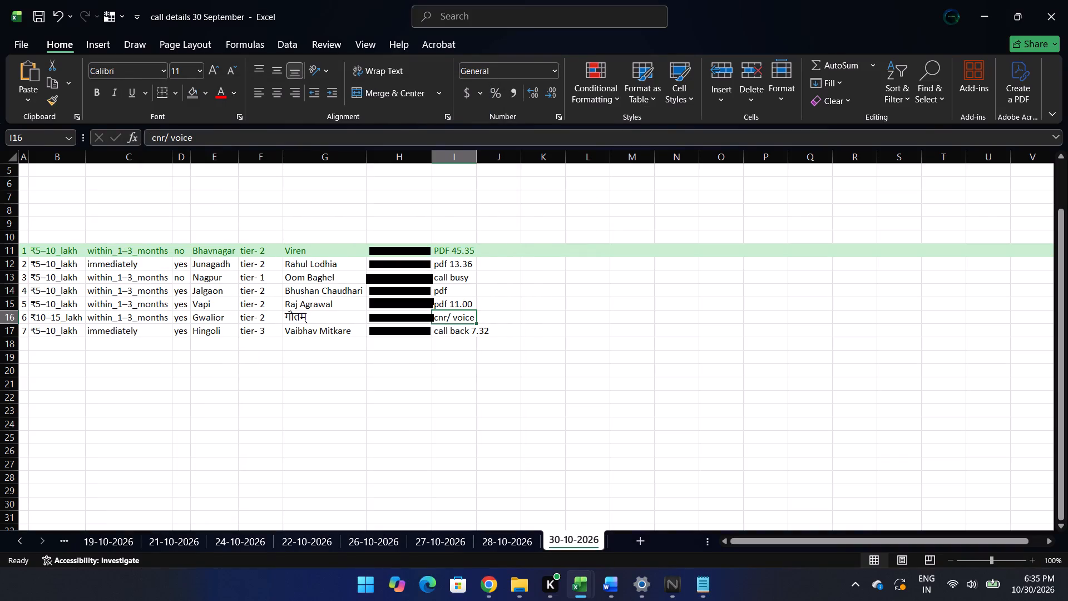
left_click_drag(384, 245, 384, 346)
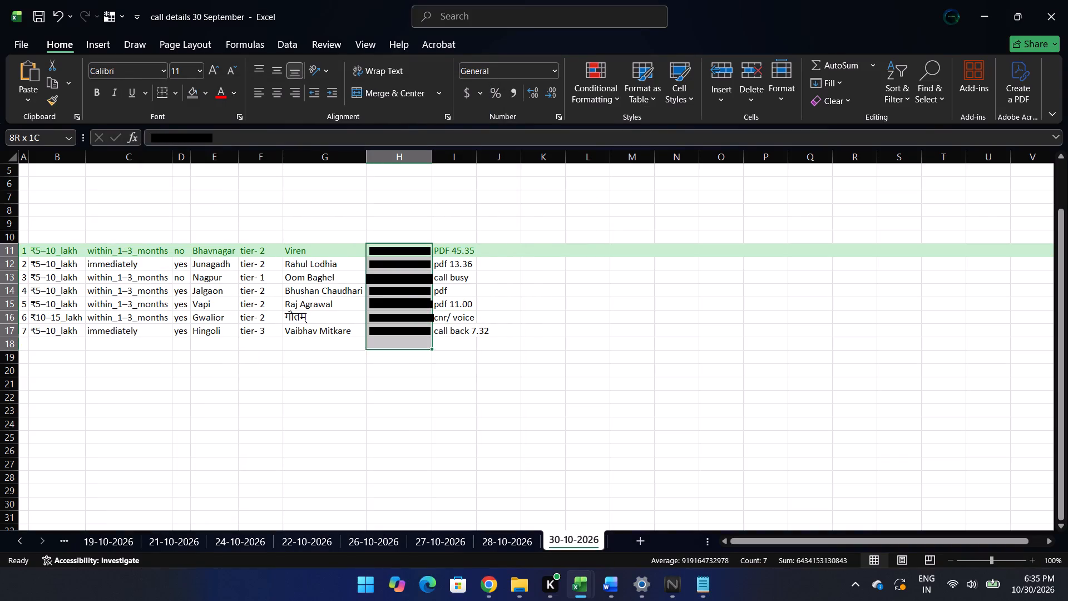
left_click_drag(384, 346, 394, 340)
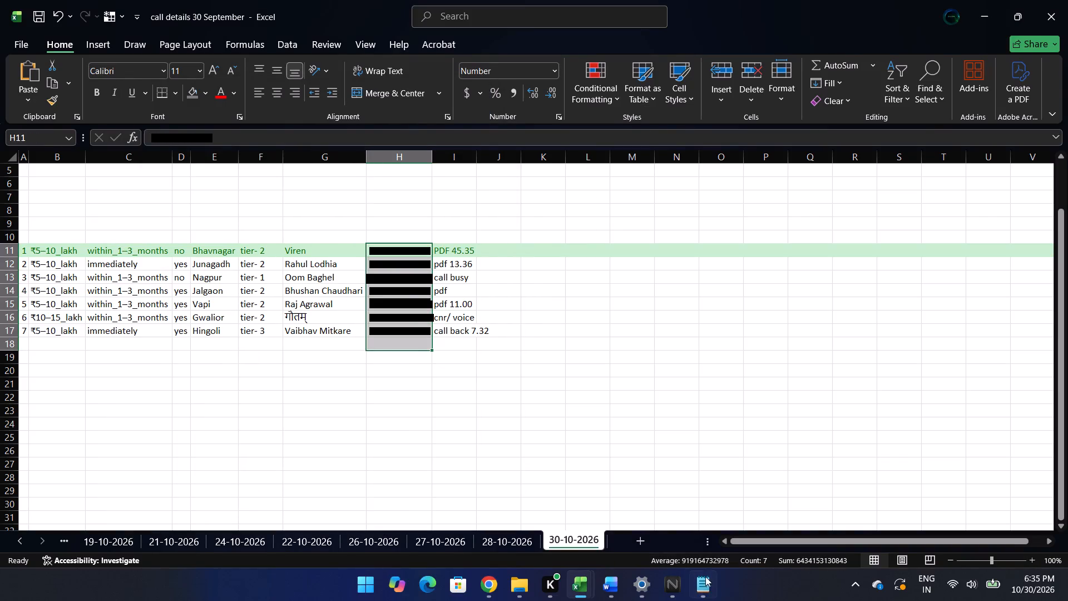
left_click(705, 580)
left_click(209, 146)
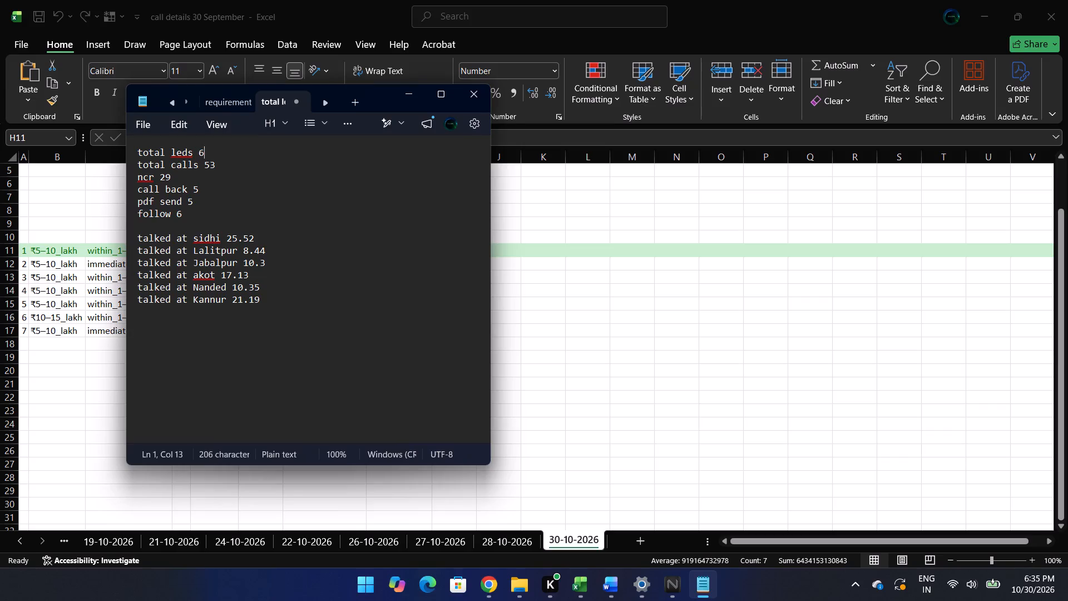
key("BackSpace")
key("7")
Check the latest call statuses on the 30-10-2026 back to 26-10-2026 sheets and set "pdf send" in the Notepad call totals to 4.
left_click(542, 203)
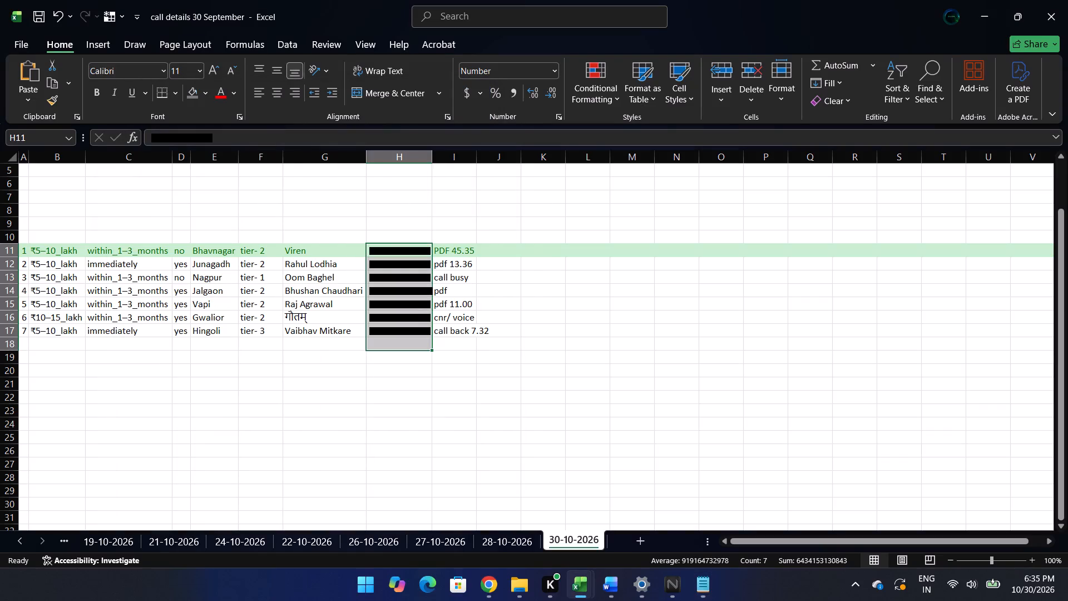
left_click(516, 306)
left_click(458, 250)
left_click(456, 260)
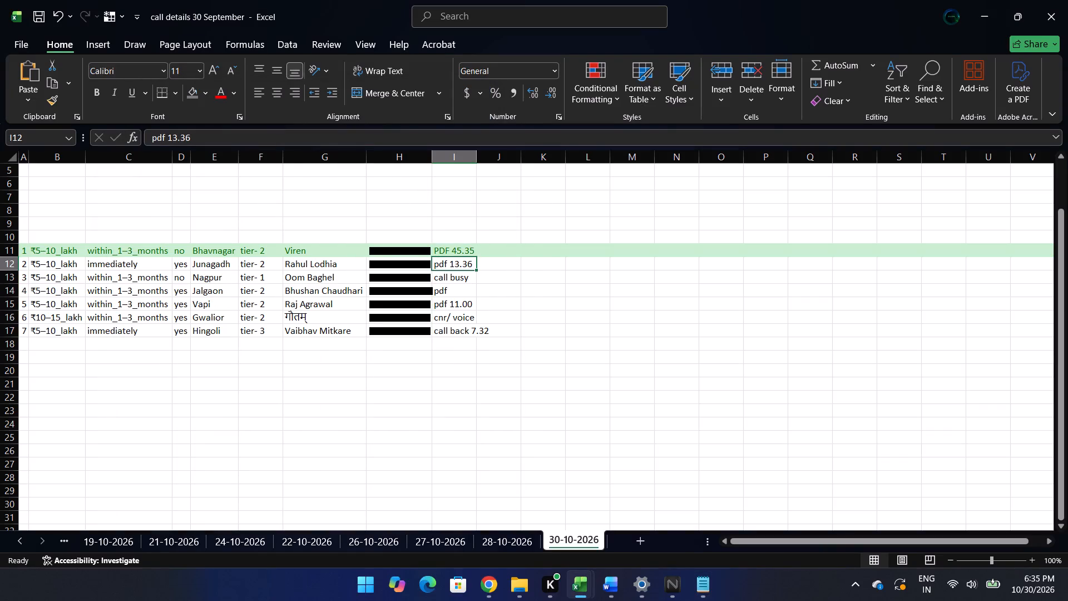
left_click(457, 308)
left_click(496, 541)
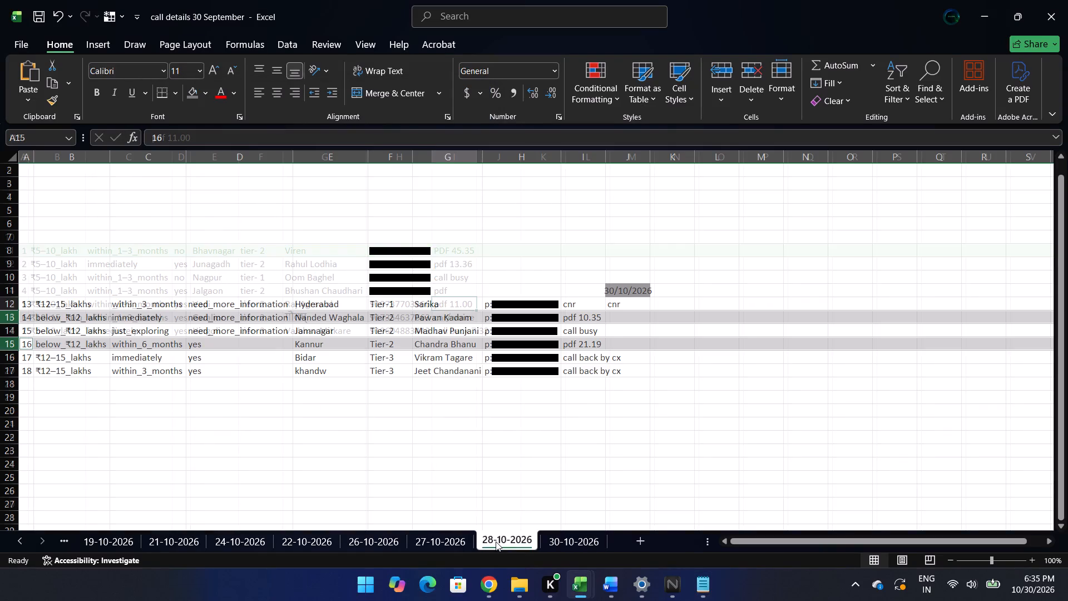
left_click(437, 545)
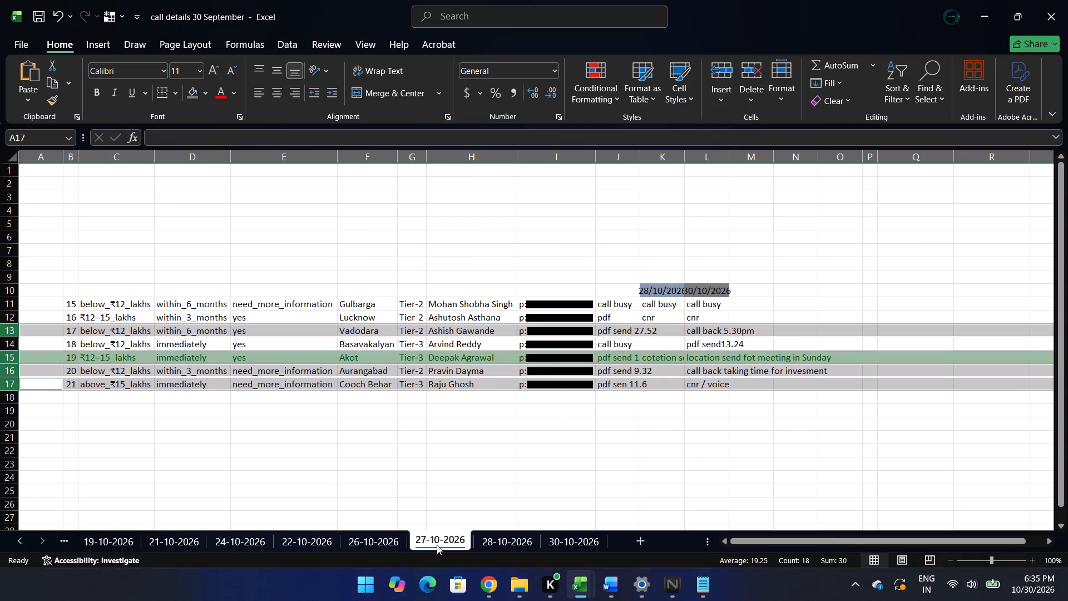
left_click(373, 545)
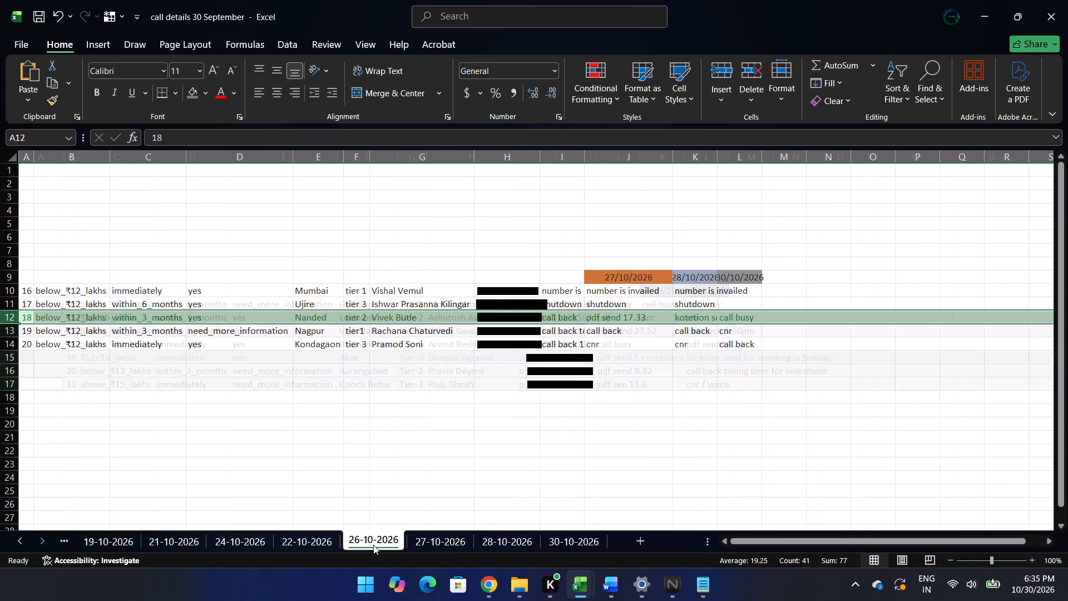
left_click(571, 547)
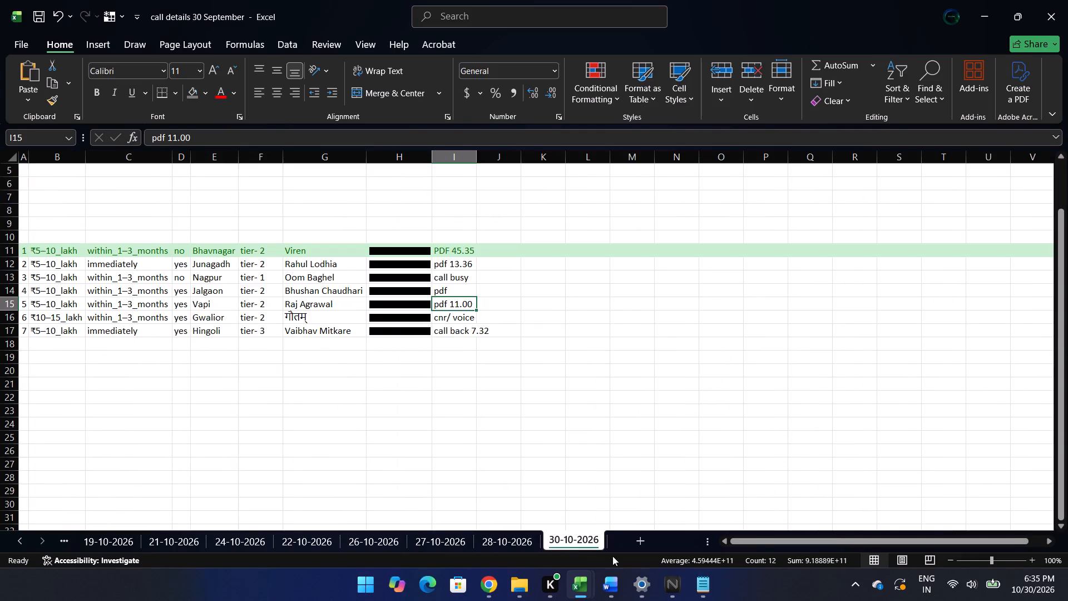
left_click(720, 592)
left_click(711, 590)
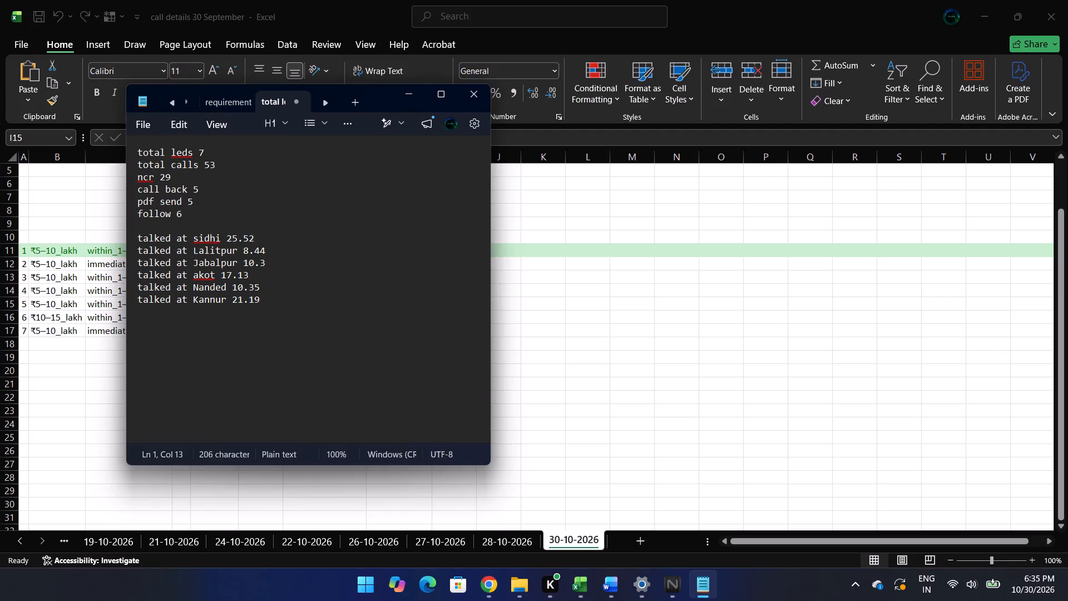
left_click(196, 199)
key("BackSpace")
key("4")
On the 27-10-2026 sheet, correct "fot" to "for" in the Akot lead's 30/10/2026 status about the Sunday meeting.
left_click(627, 219)
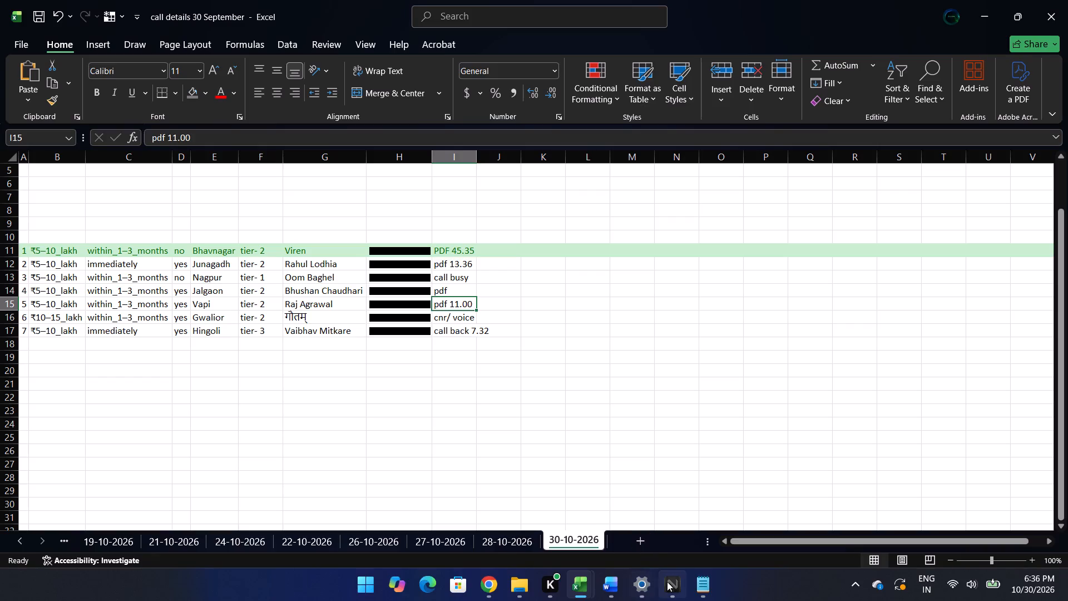
left_click(709, 594)
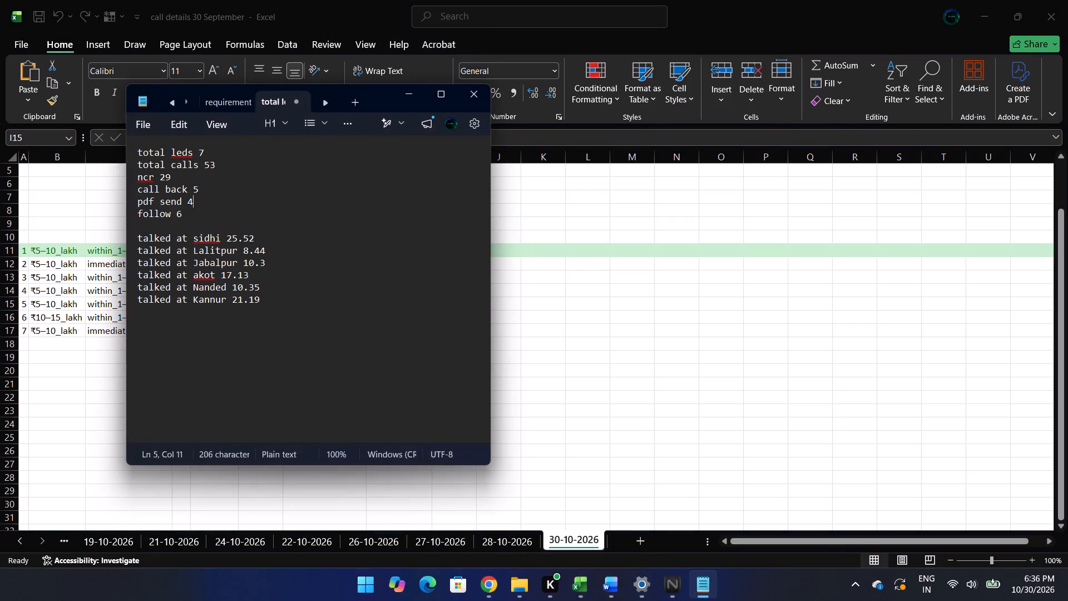
left_click(601, 180)
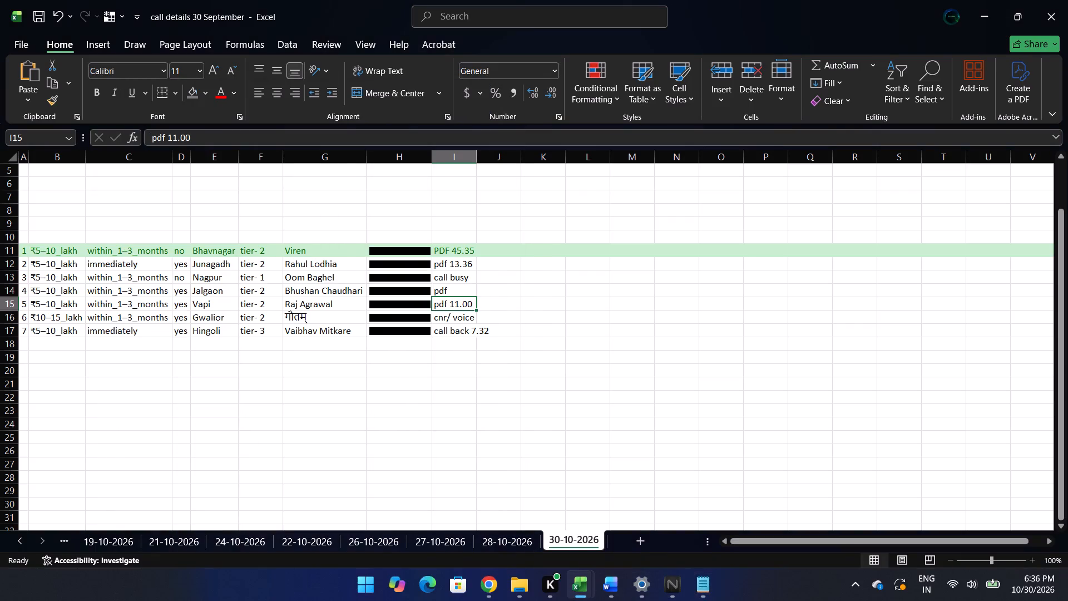
left_click(500, 541)
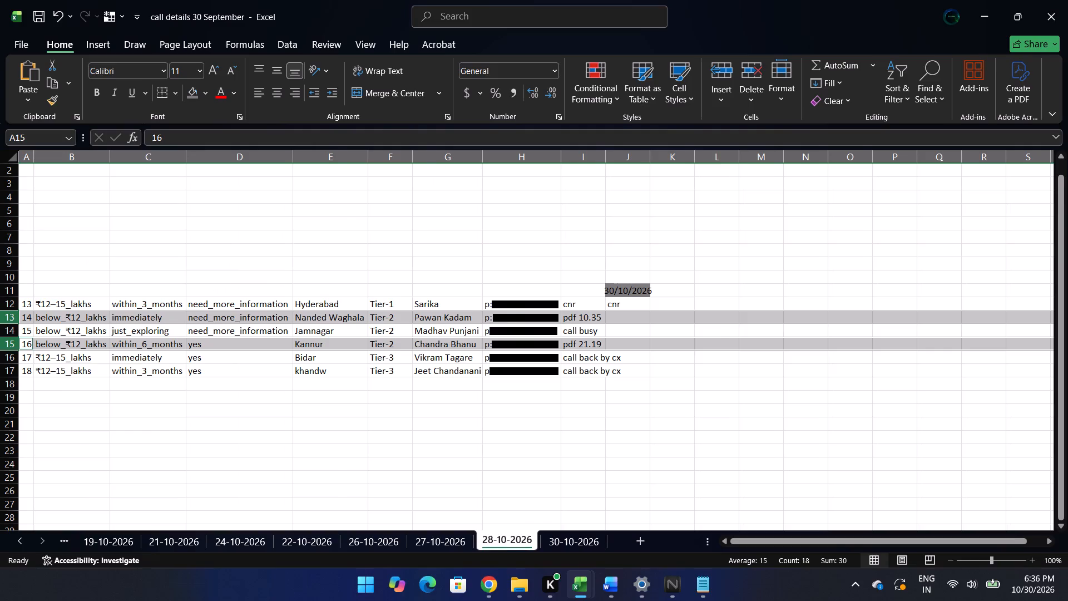
left_click(459, 540)
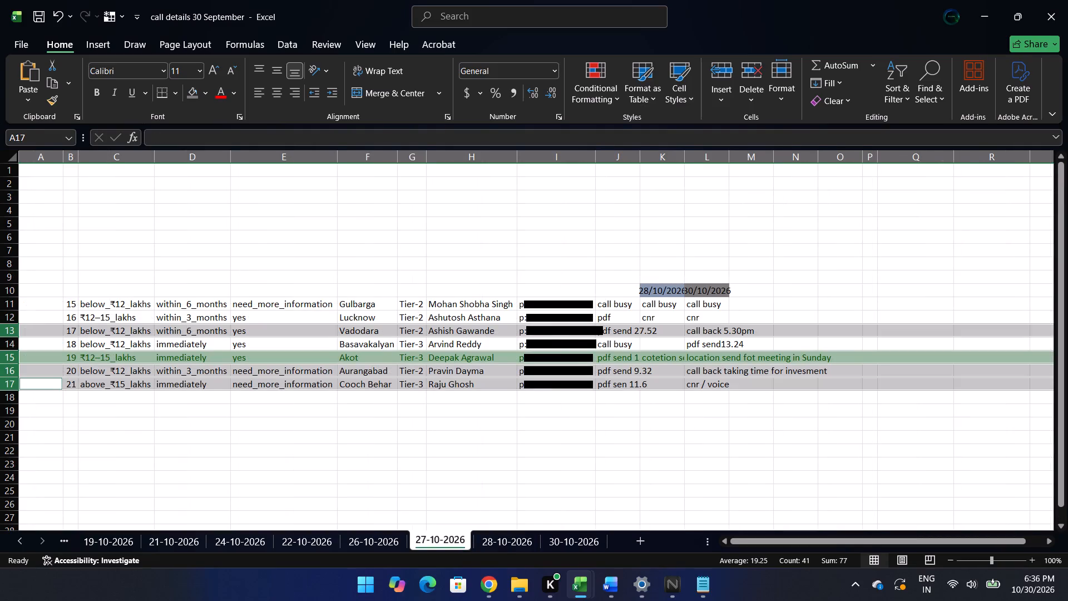
left_click(713, 357)
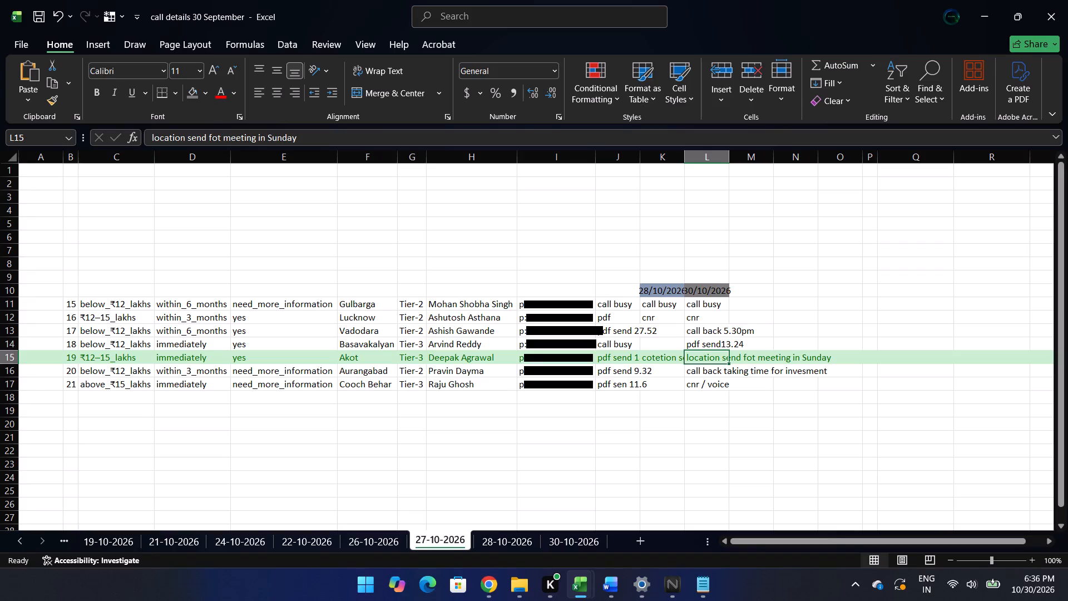
left_click(220, 137)
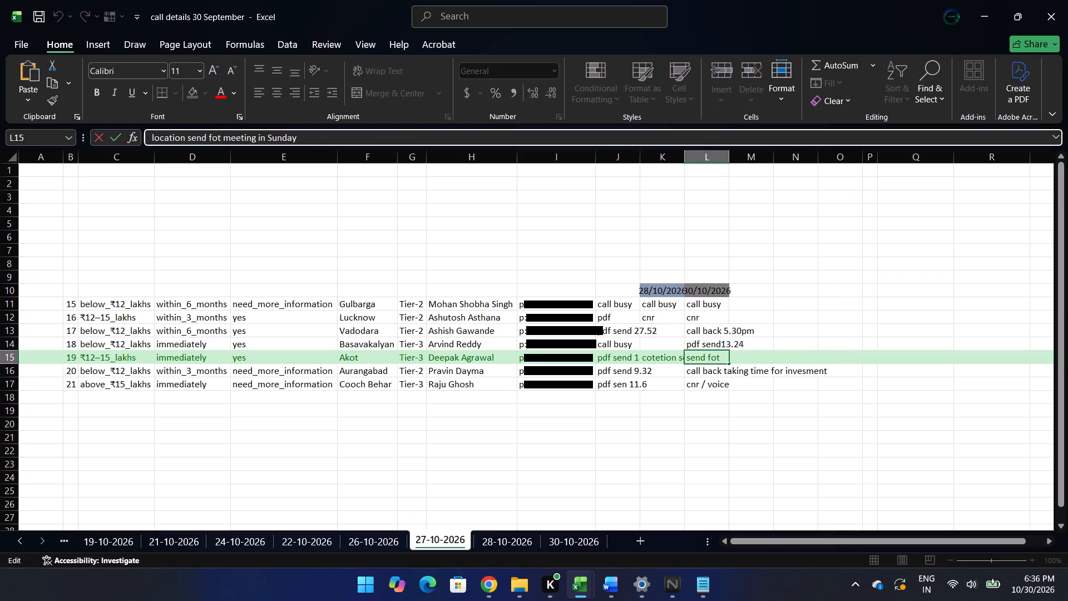
key("BackSpace")
key("r")
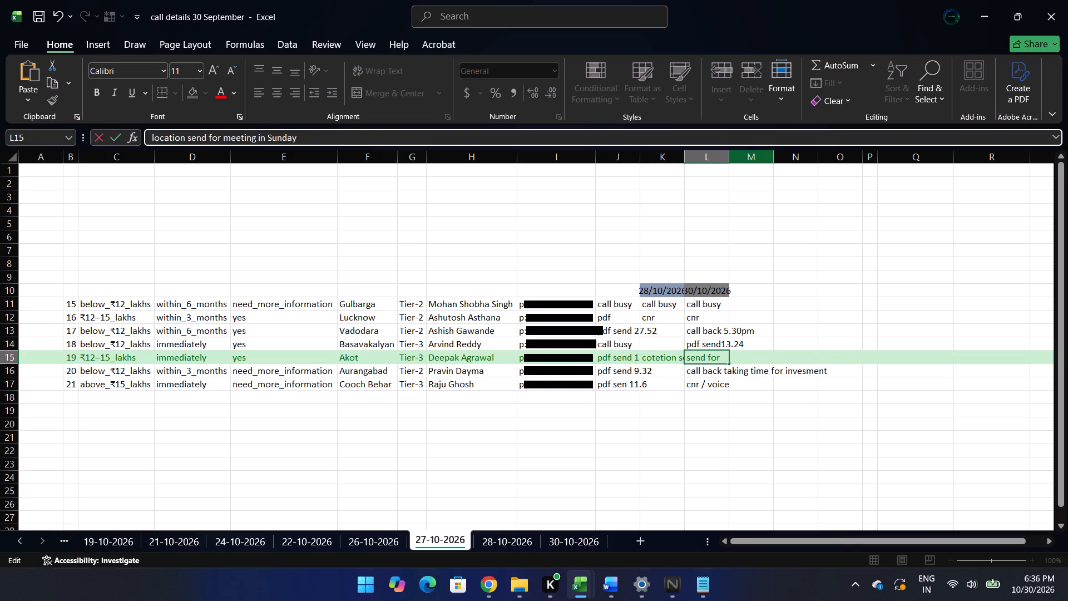
left_click(772, 228)
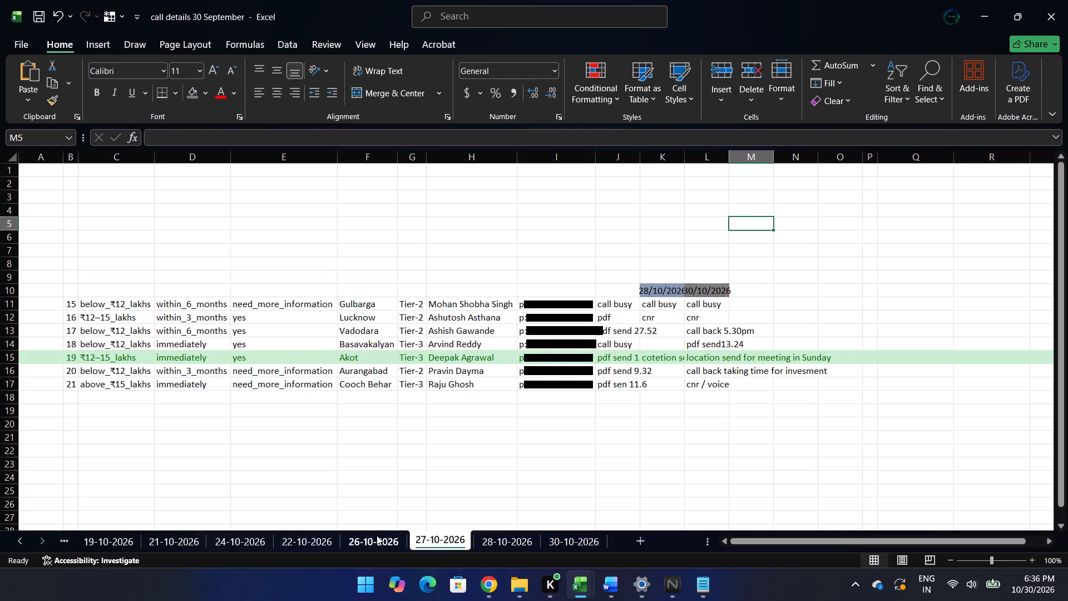
Review the 30/10/2026 status columns on the 26-10-2026 back to 17-10-2026 sheets for follow-up calls.
left_click(379, 545)
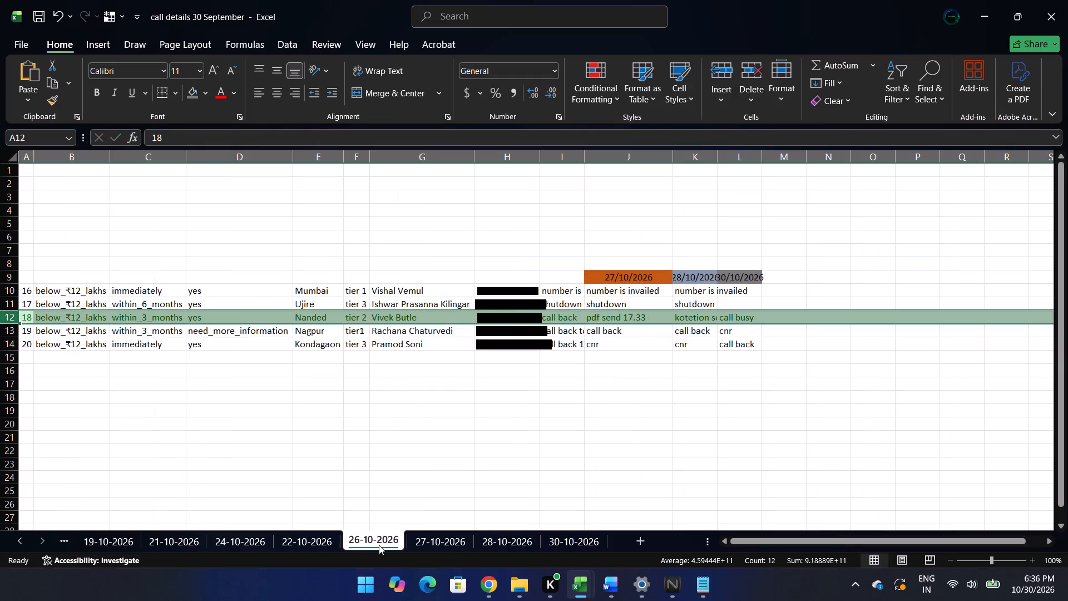
left_click(841, 347)
left_click(755, 319)
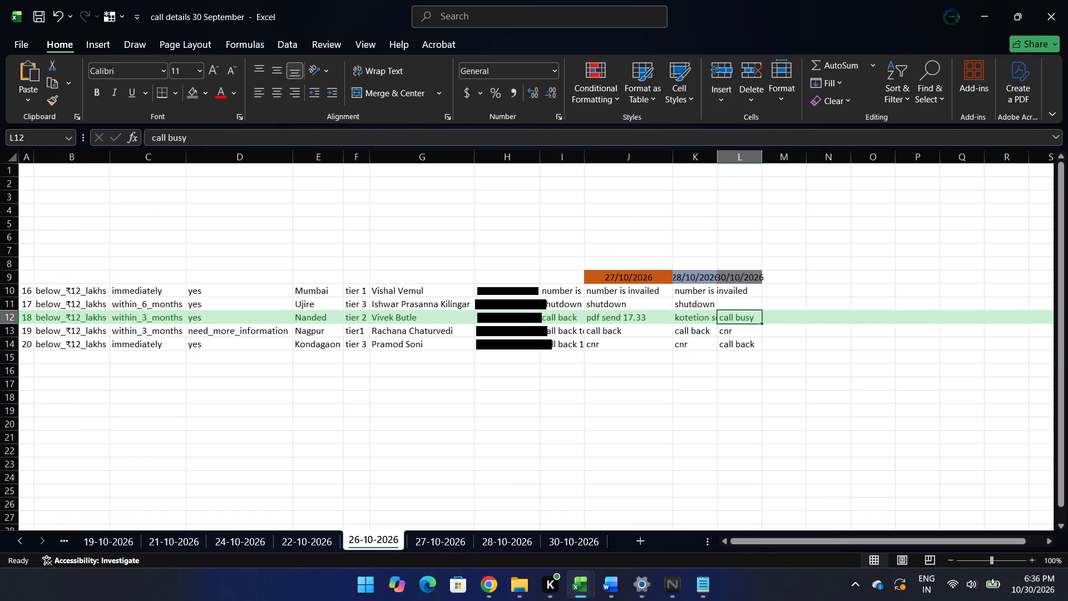
left_click(314, 539)
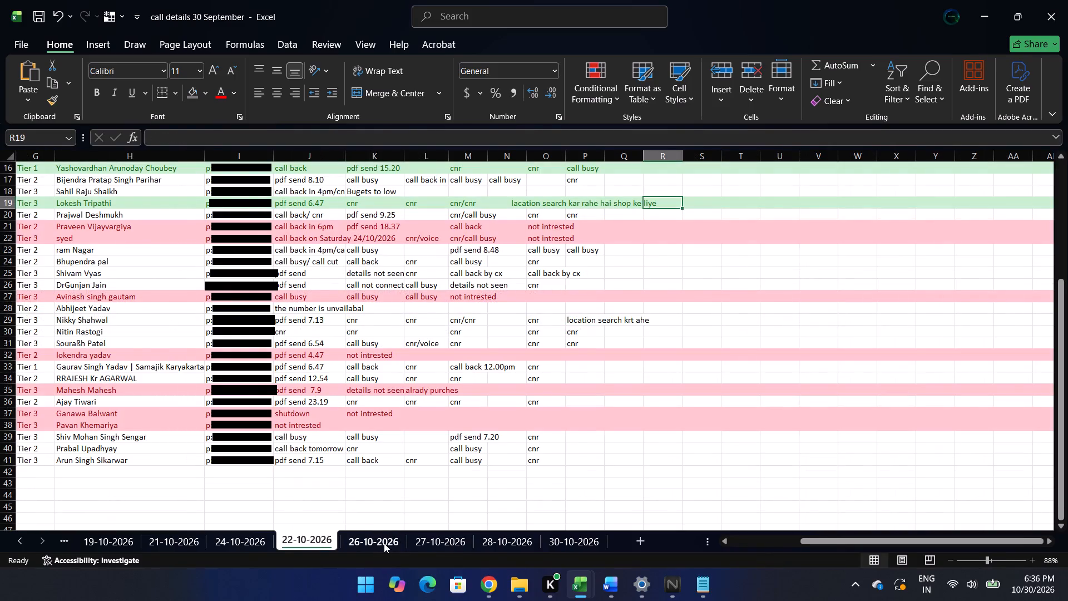
left_click(384, 543)
left_click(312, 539)
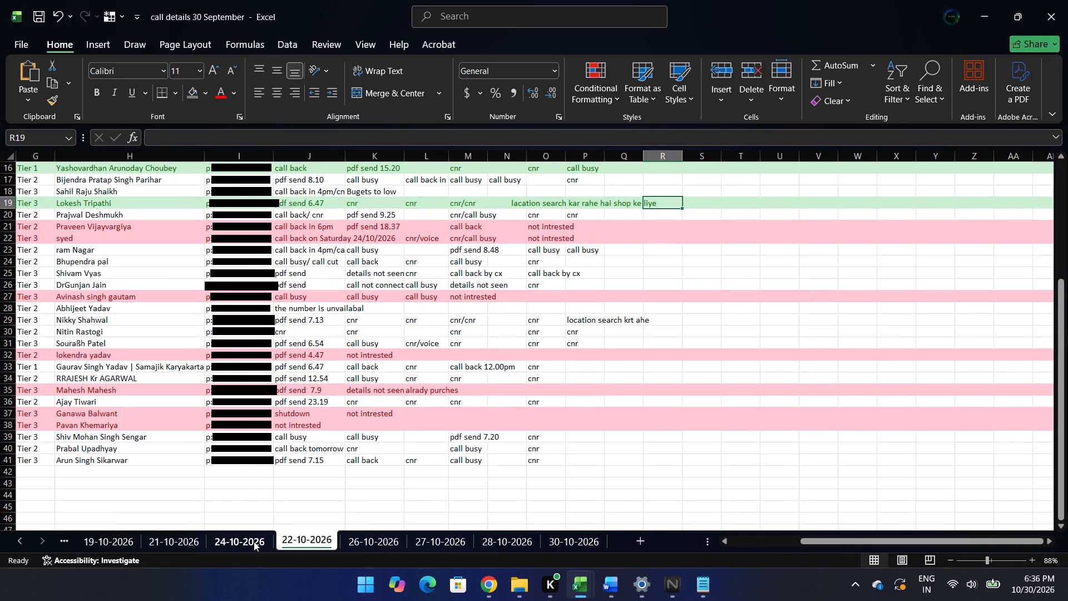
left_click(254, 541)
left_click(309, 533)
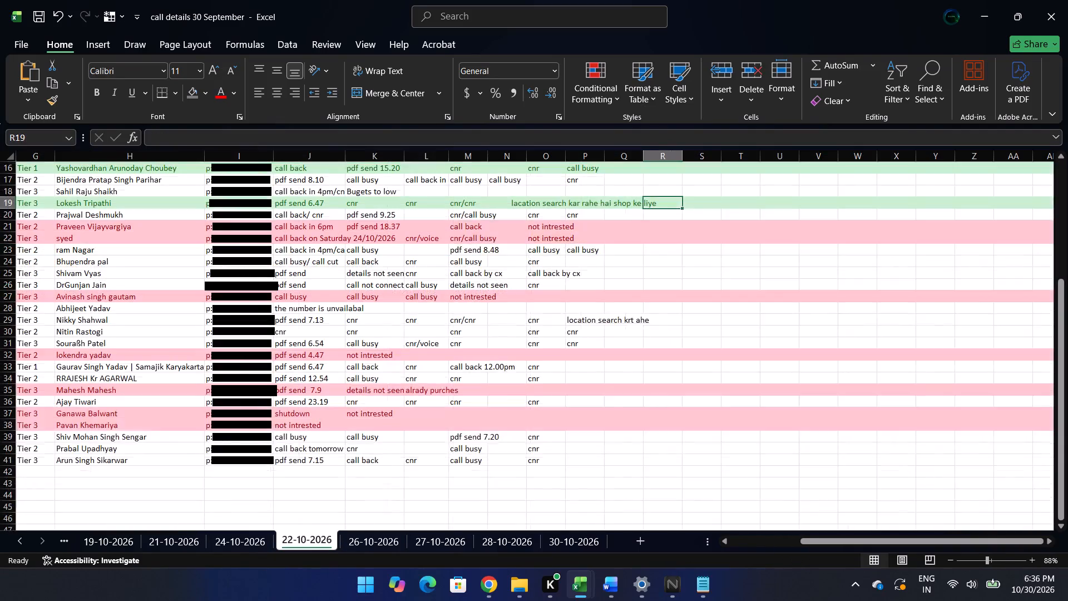
scroll(495, 492, "up", 2)
scroll(495, 492, "right", 1)
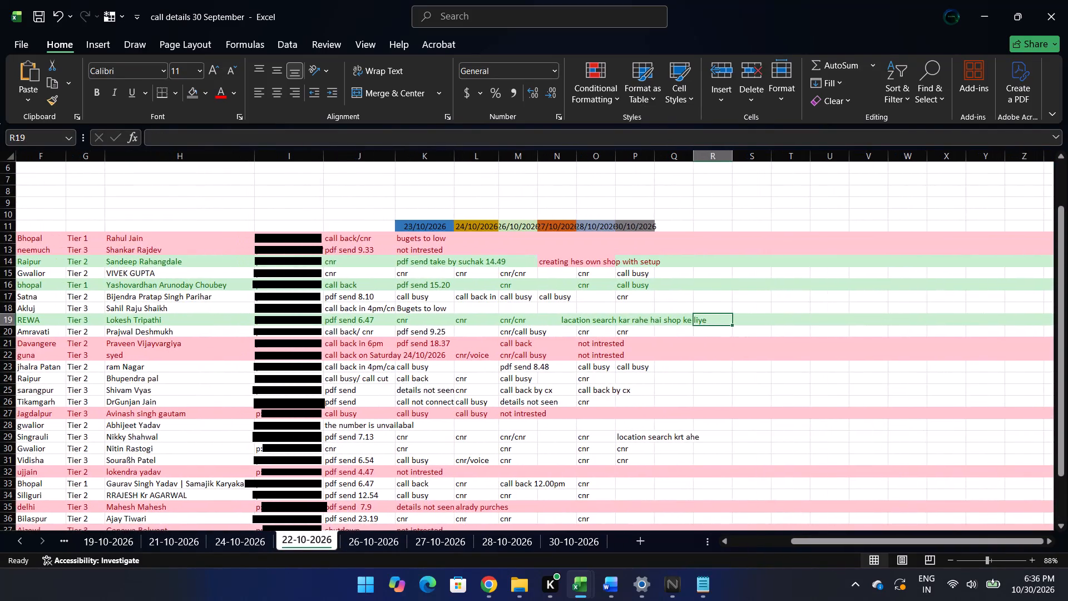
left_click(628, 325)
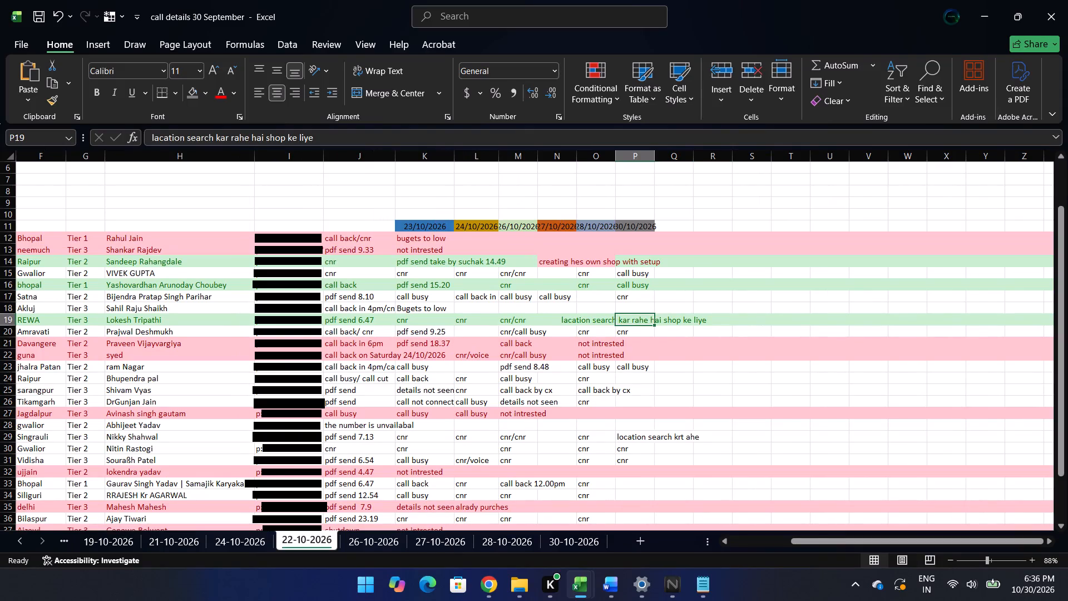
scroll(670, 268, "down", 1)
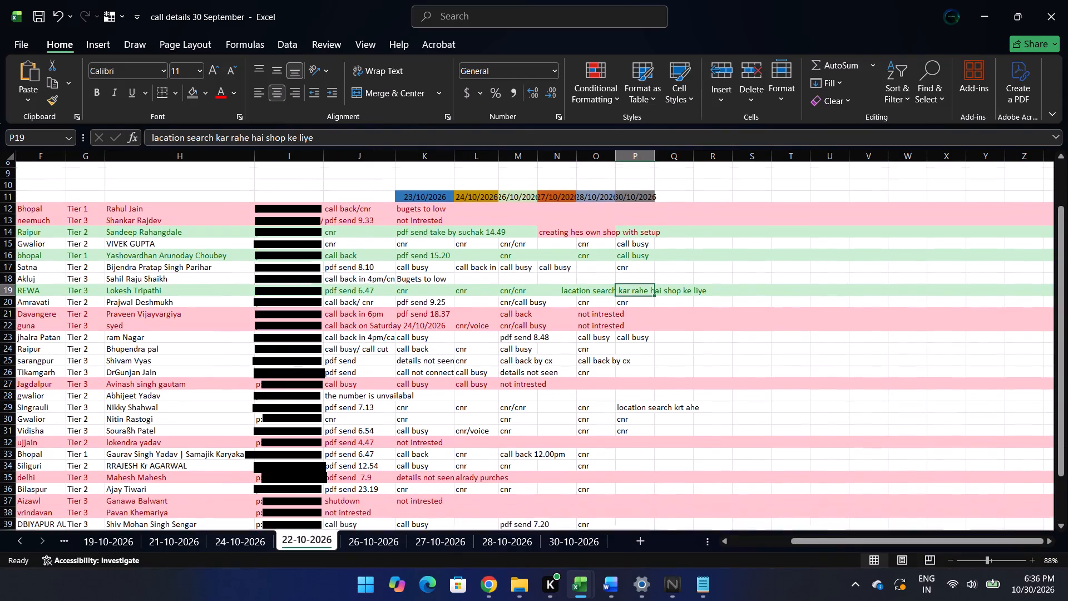
scroll(670, 268, "down", 1)
left_click(646, 389)
scroll(646, 389, "down", 1)
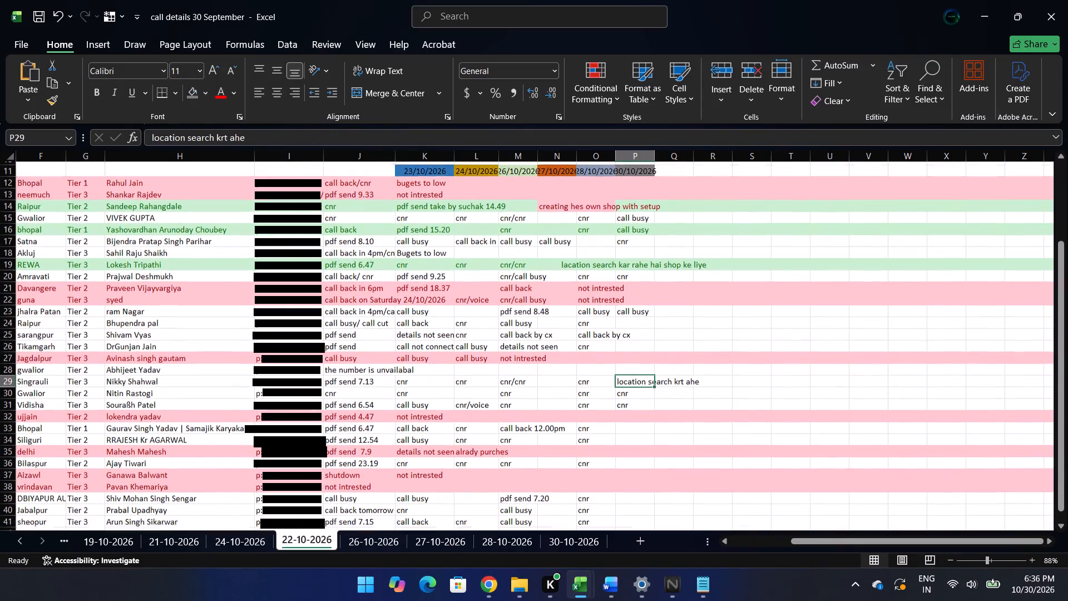
scroll(646, 389, "down", 1)
left_click(228, 538)
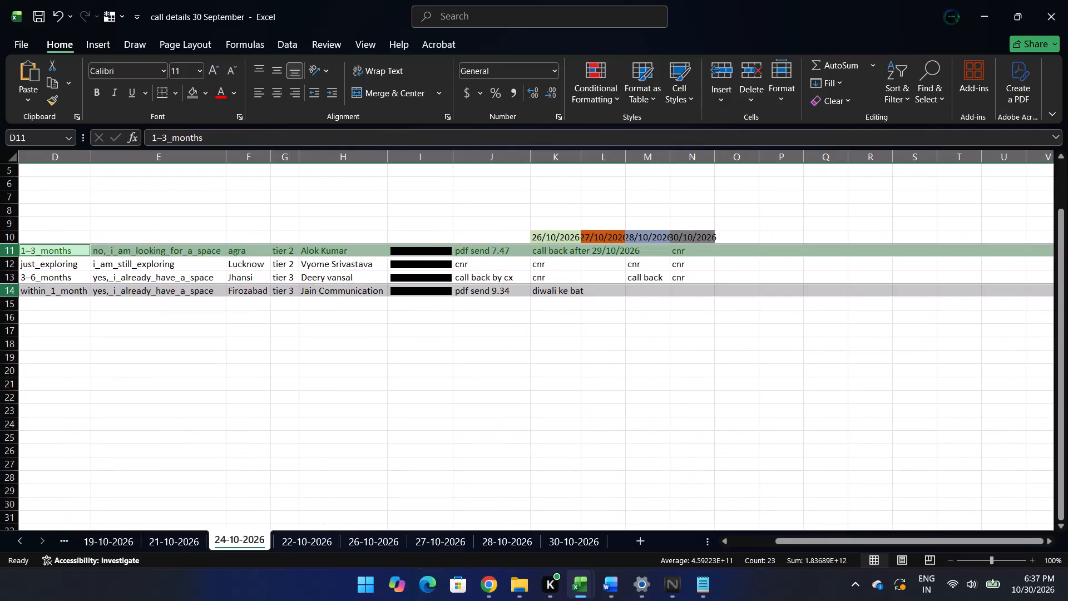
left_click(185, 538)
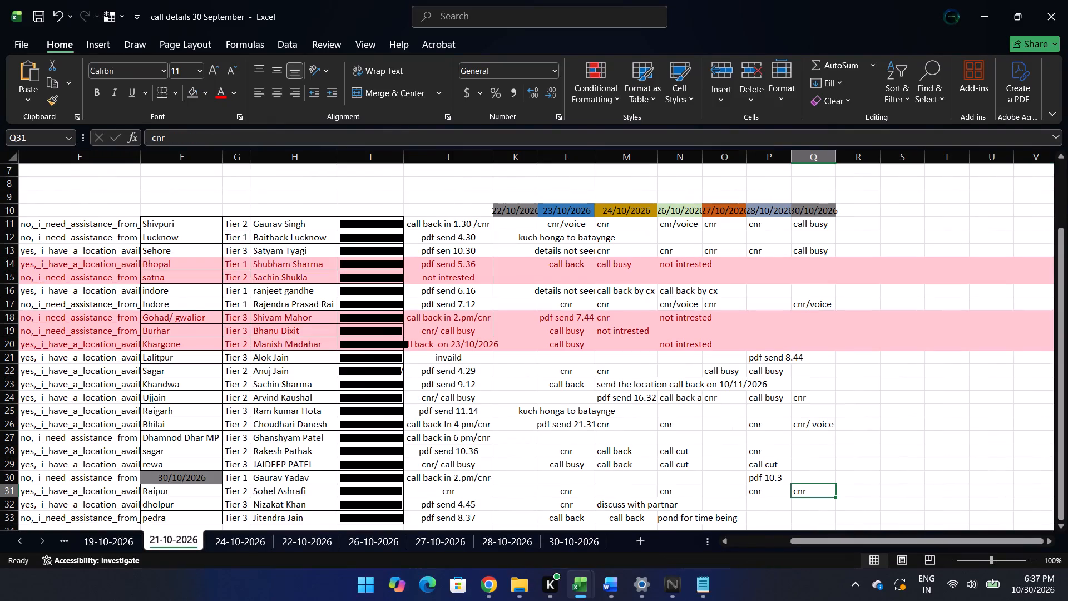
scroll(865, 240, "down", 1)
left_click(123, 541)
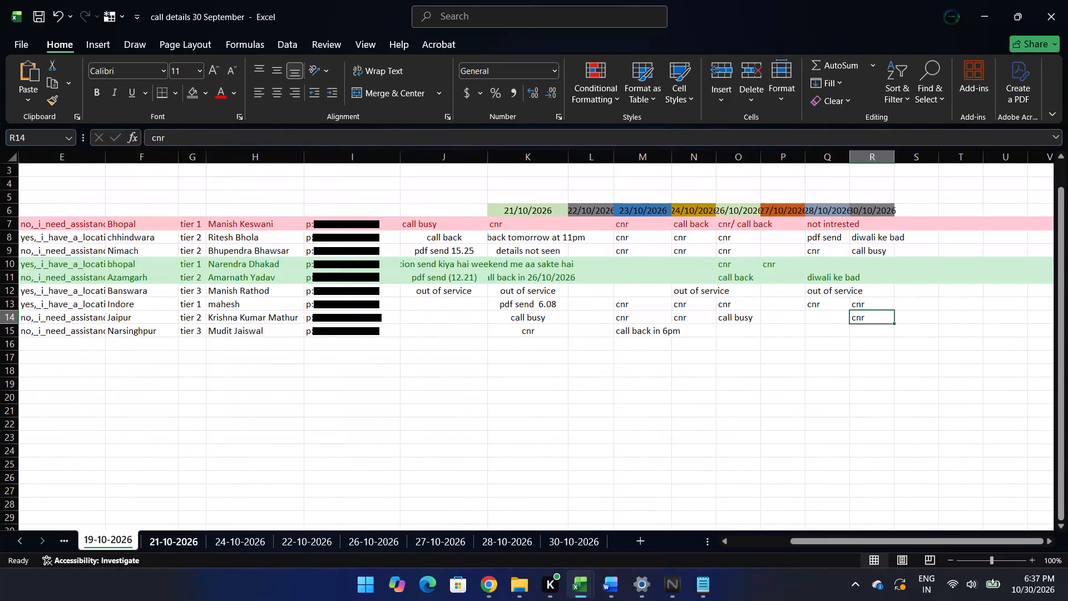
left_click(887, 238)
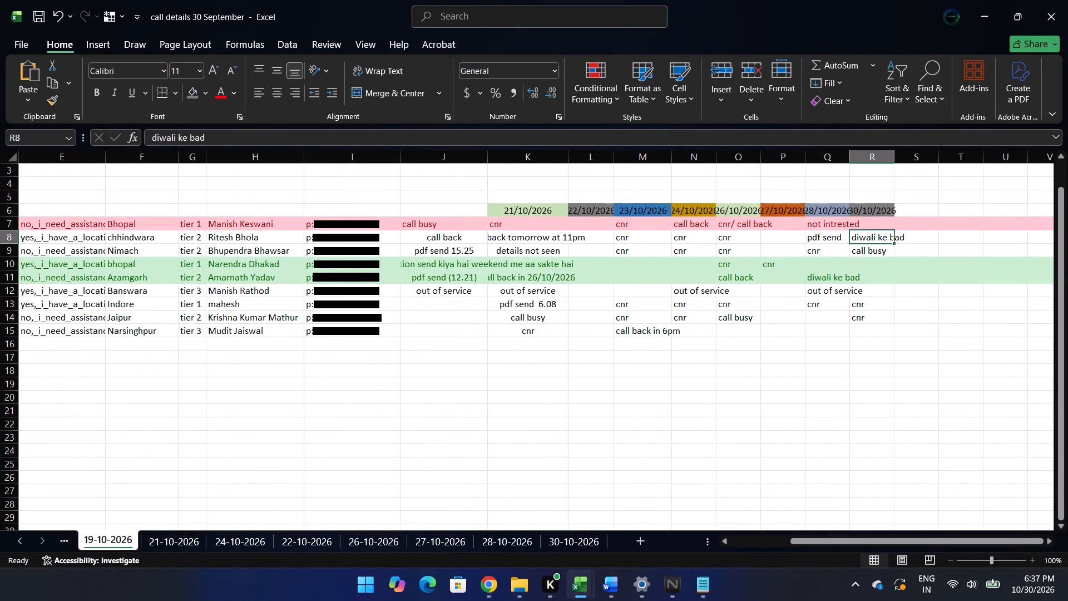
left_click(66, 538)
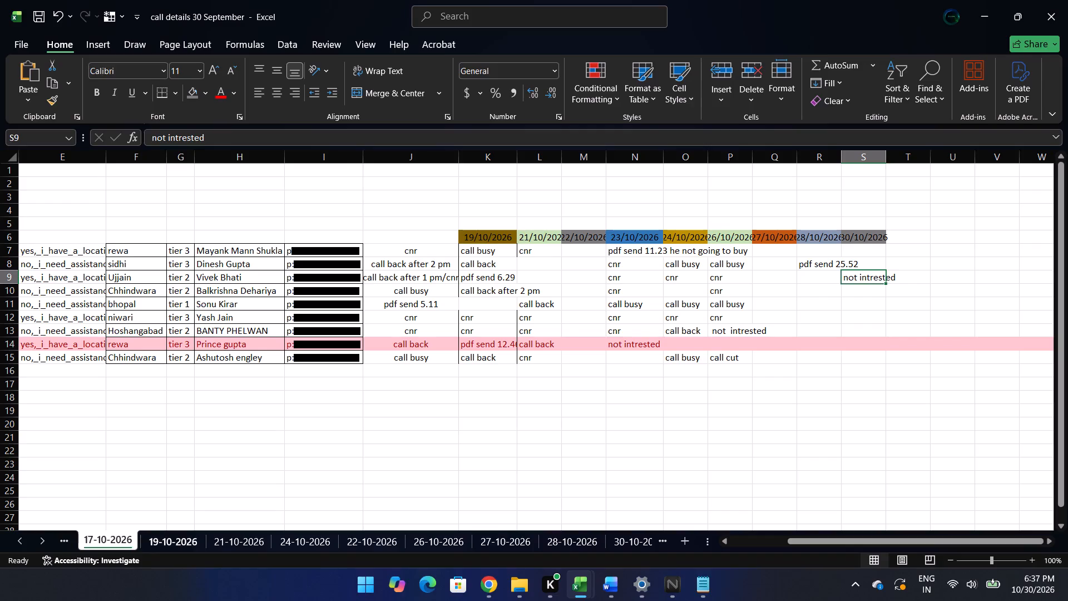
Set the "follow" count in the Notepad call totals to 5.
left_click(709, 595)
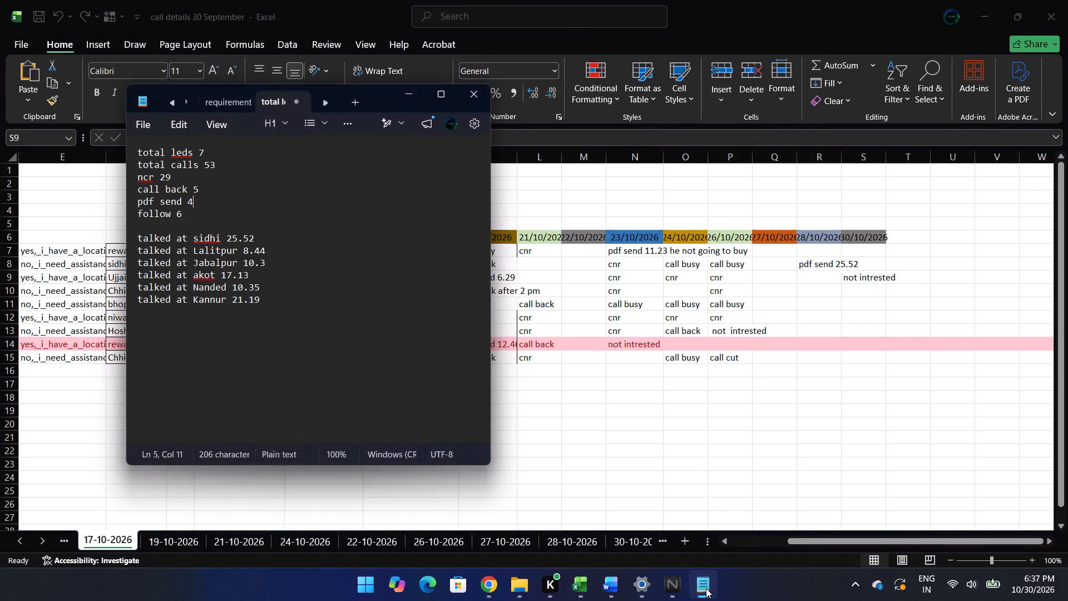
left_click(196, 215)
key("BackSpace")
key("5")
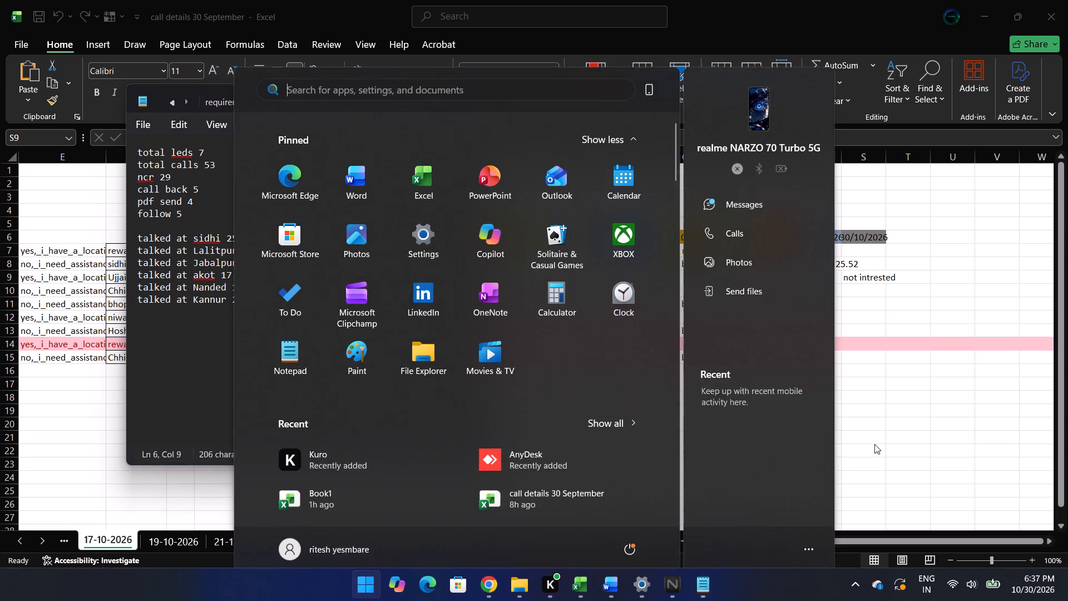
Switch to Calculator and add the summary counts 29, 5, 4, 5 and 7.
left_click(560, 296)
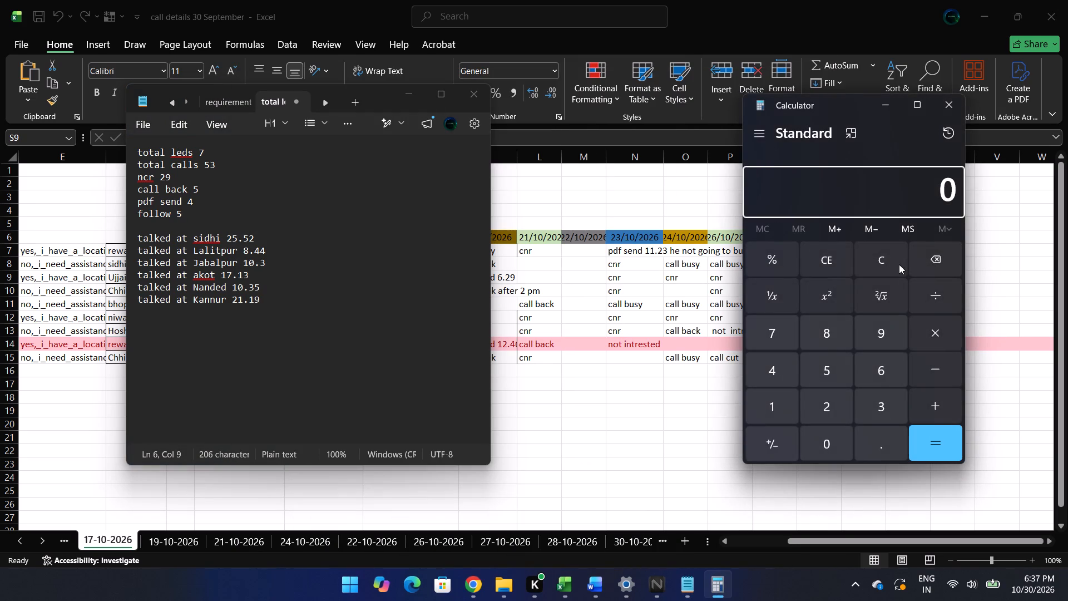
left_click(899, 264)
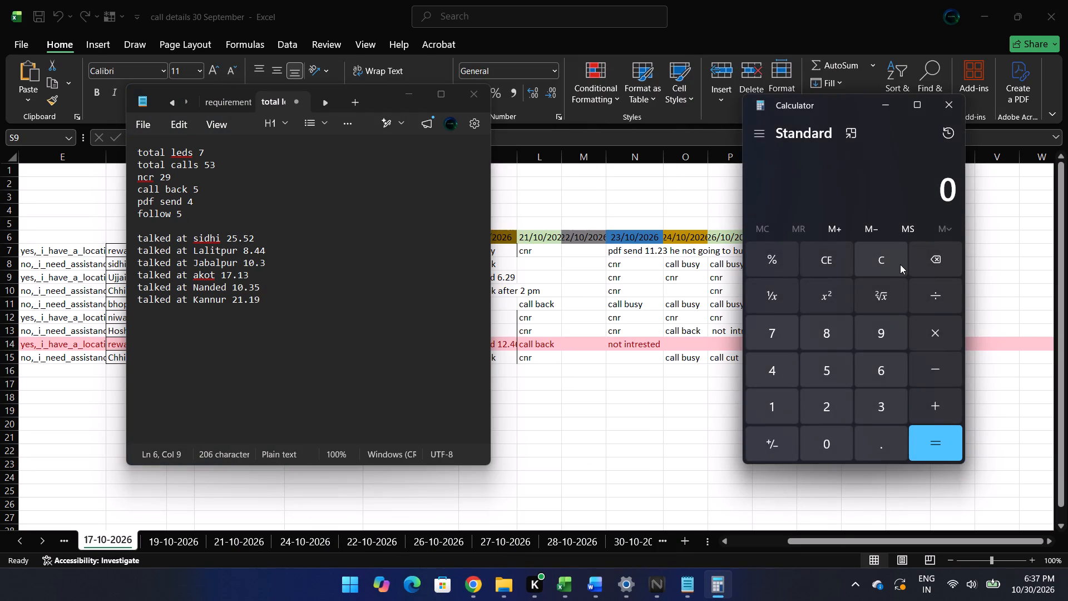
type("29+")
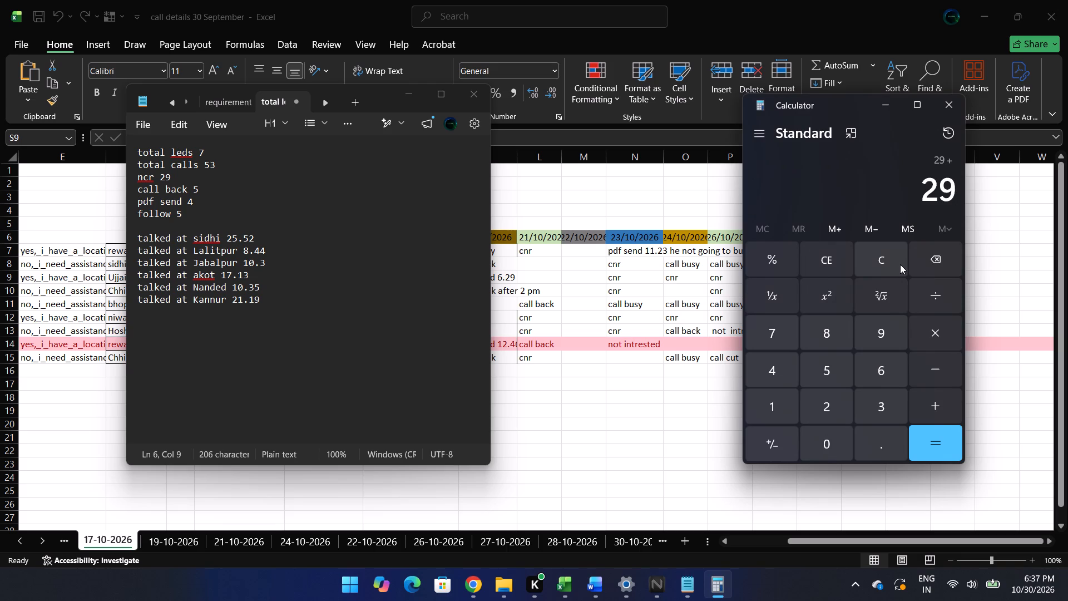
type("5+4+")
type("5+")
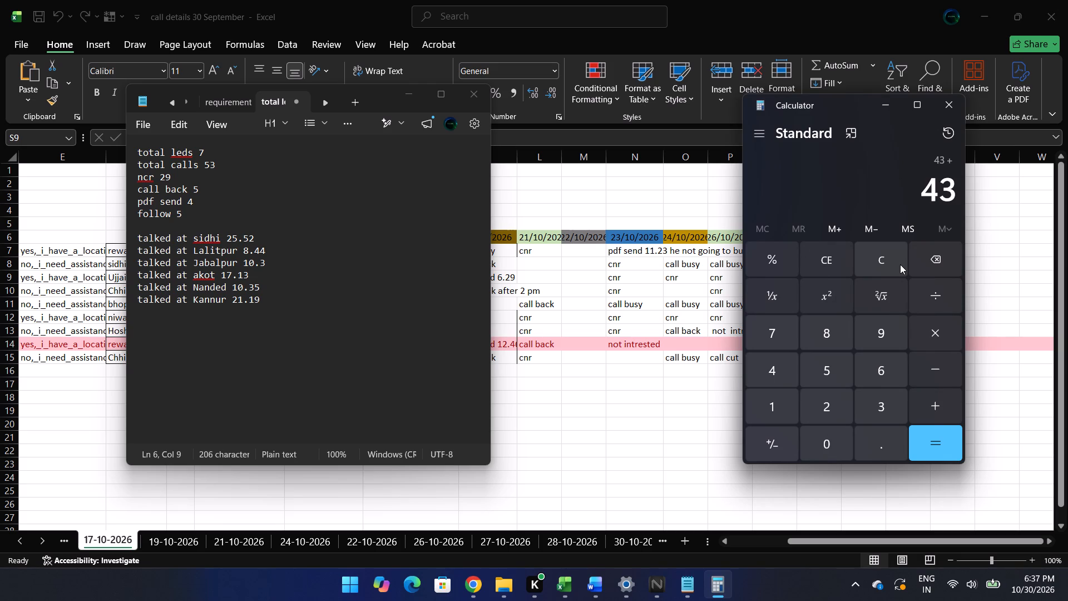
key("7")
key("Return")
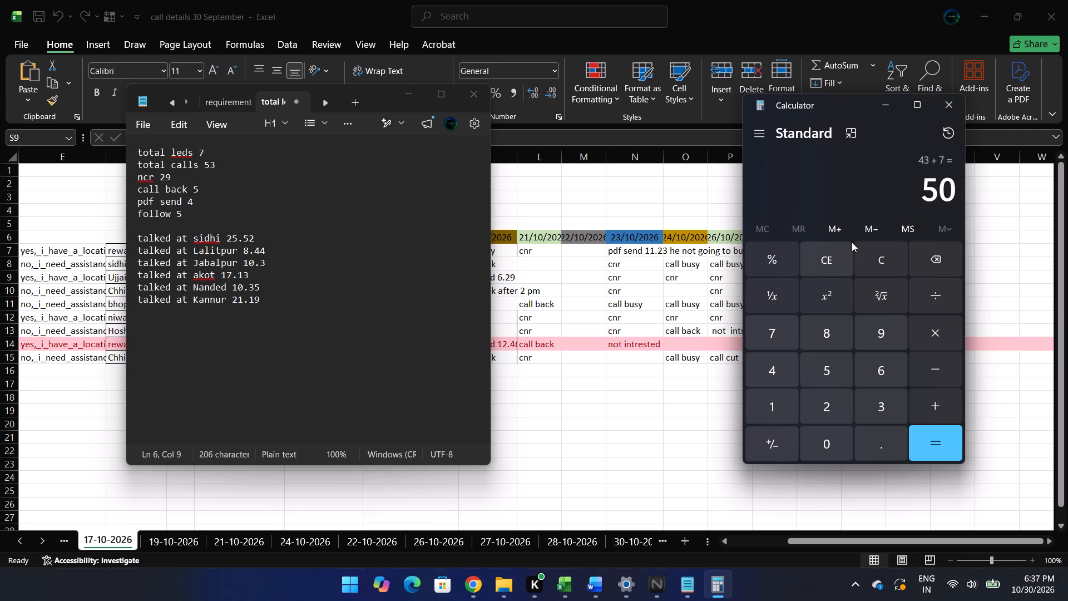
Set "total calls" in the Notepad summary to 50.
left_click(226, 157)
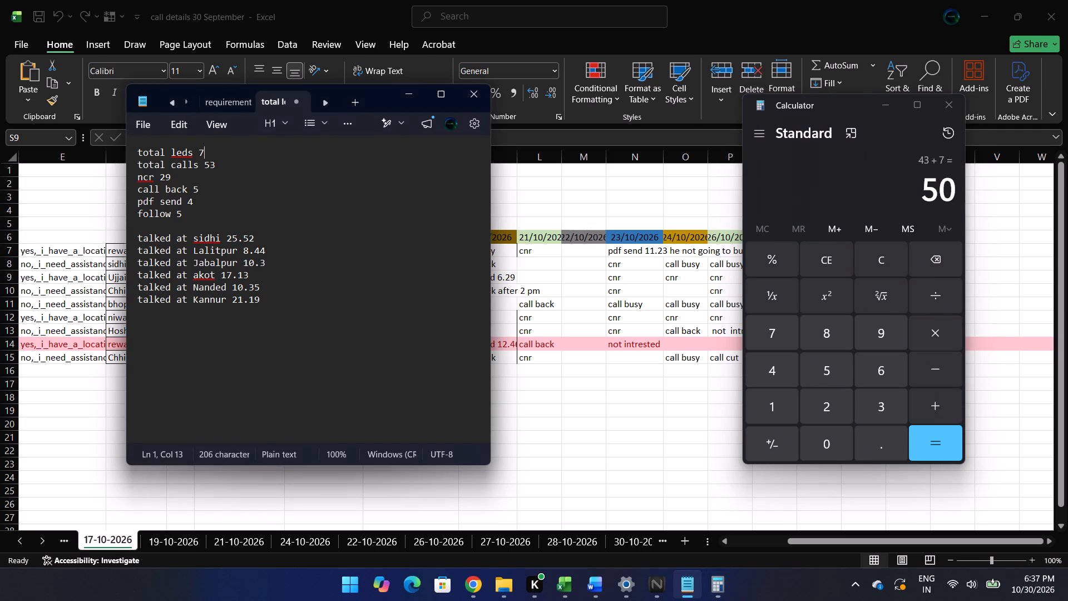
left_click(227, 165)
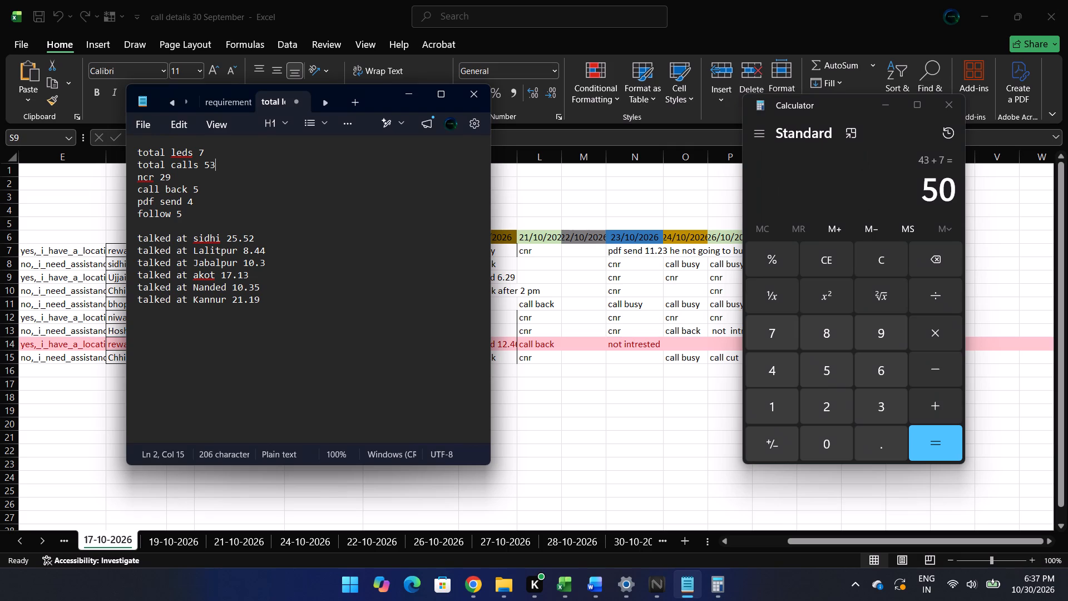
left_click(227, 165)
key("BackSpace")
key("0")
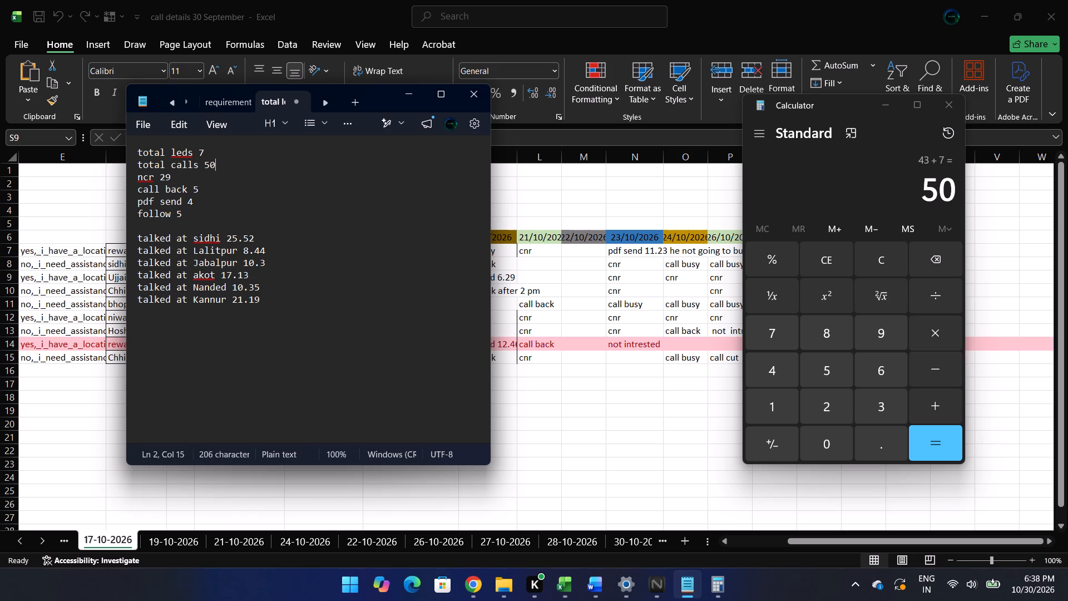
left_click(187, 179)
left_click(254, 192)
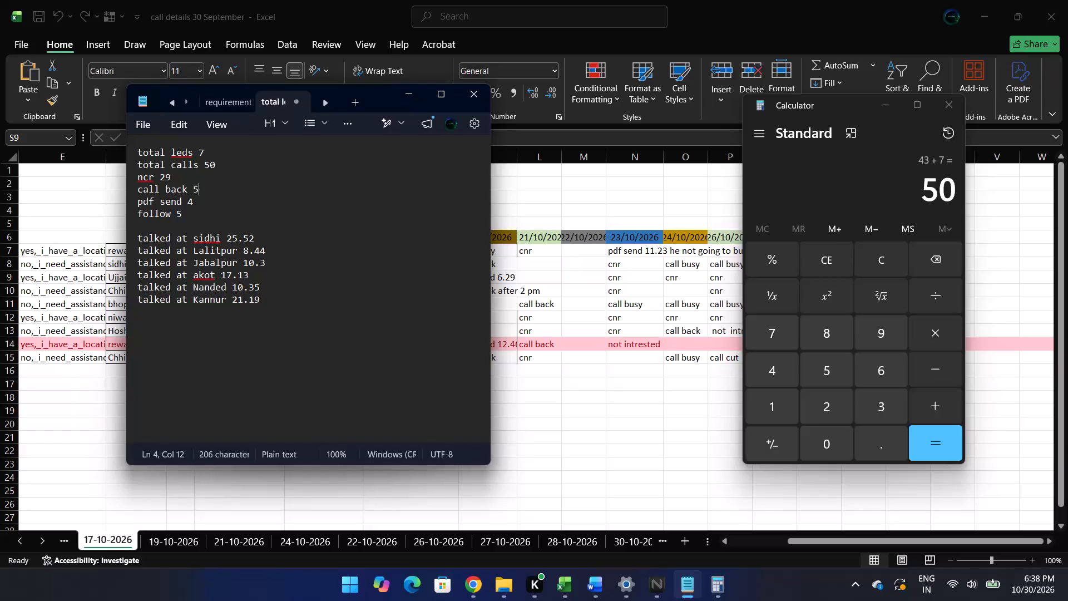
Copy the city Bhavnagar from the 30-10-2026 sheet over "sidhi" in the first "talked at" line of the Notepad summary.
left_click(645, 195)
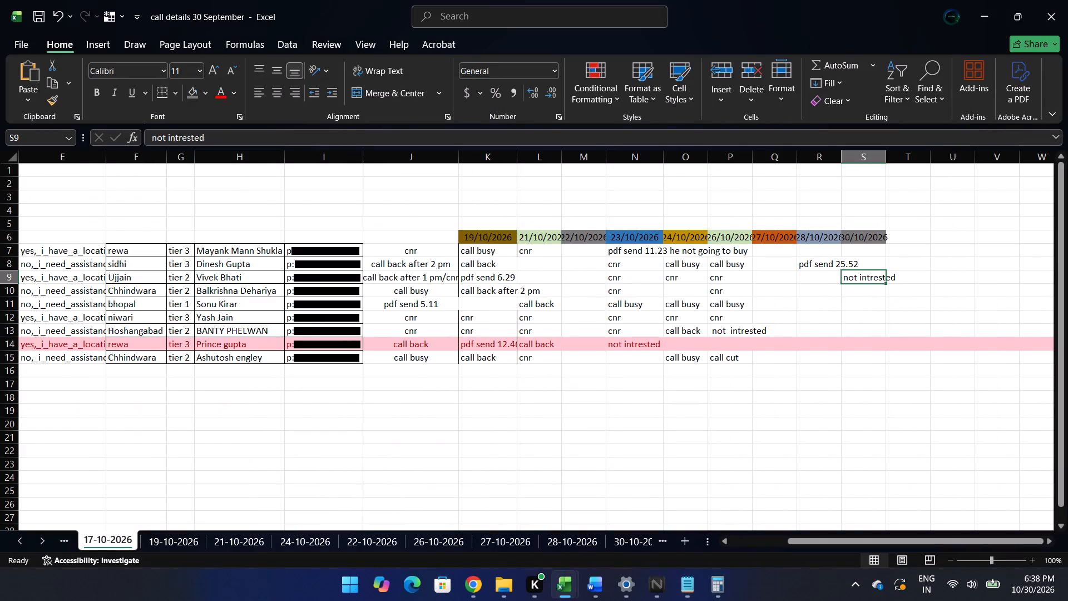
left_click(636, 547)
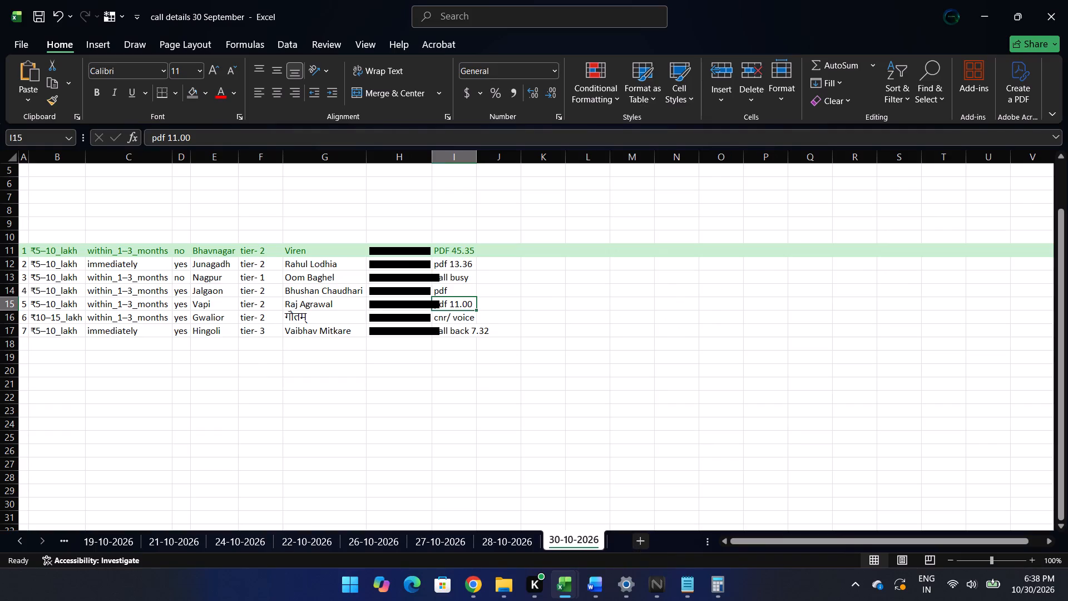
left_click(224, 255)
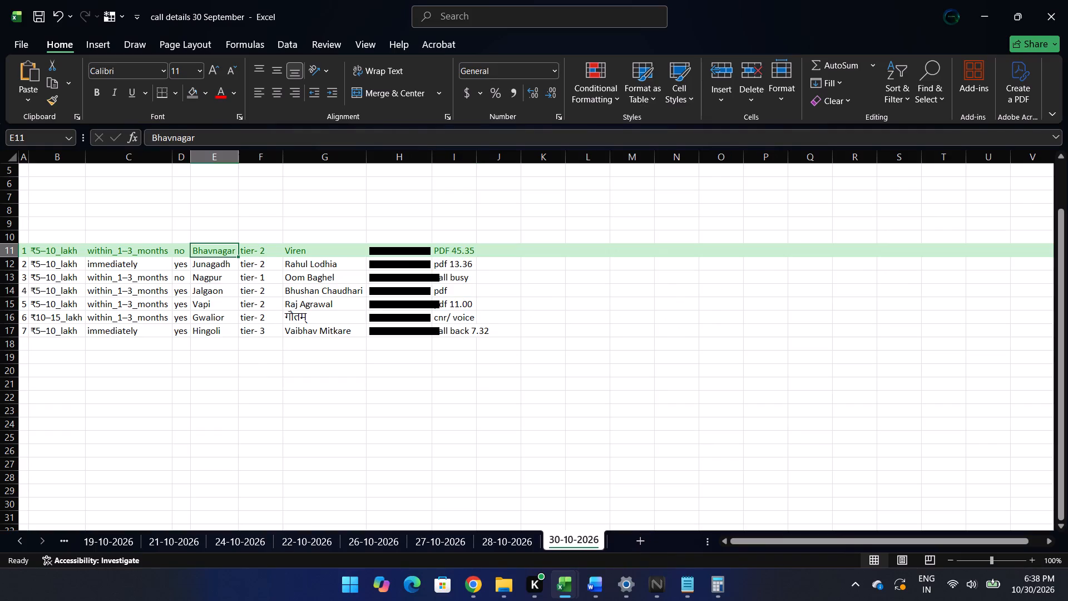
triple_click(222, 249)
left_click(222, 249)
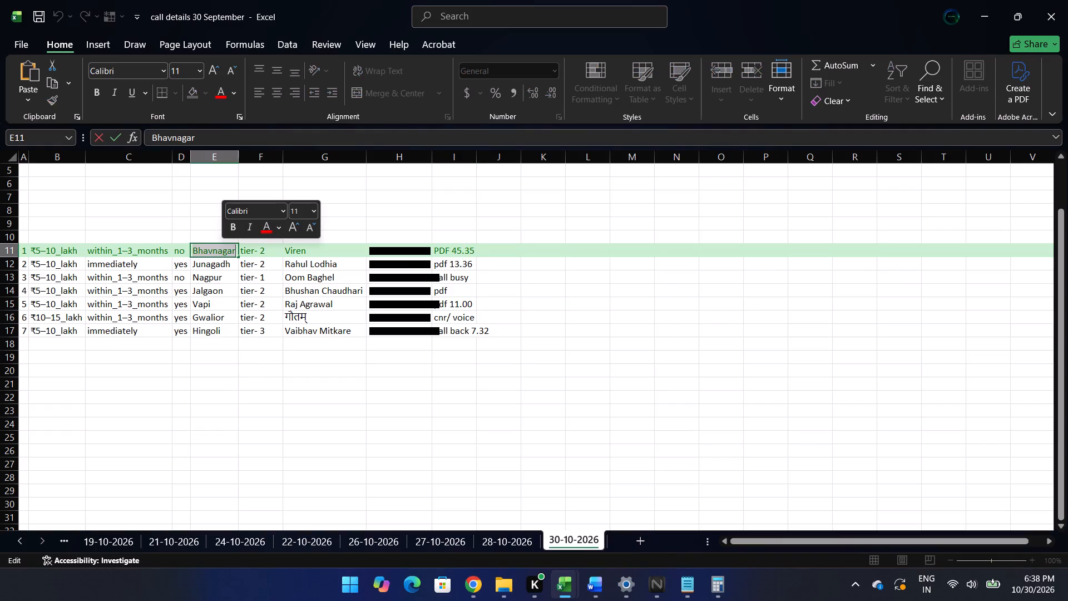
key("ctrl+c")
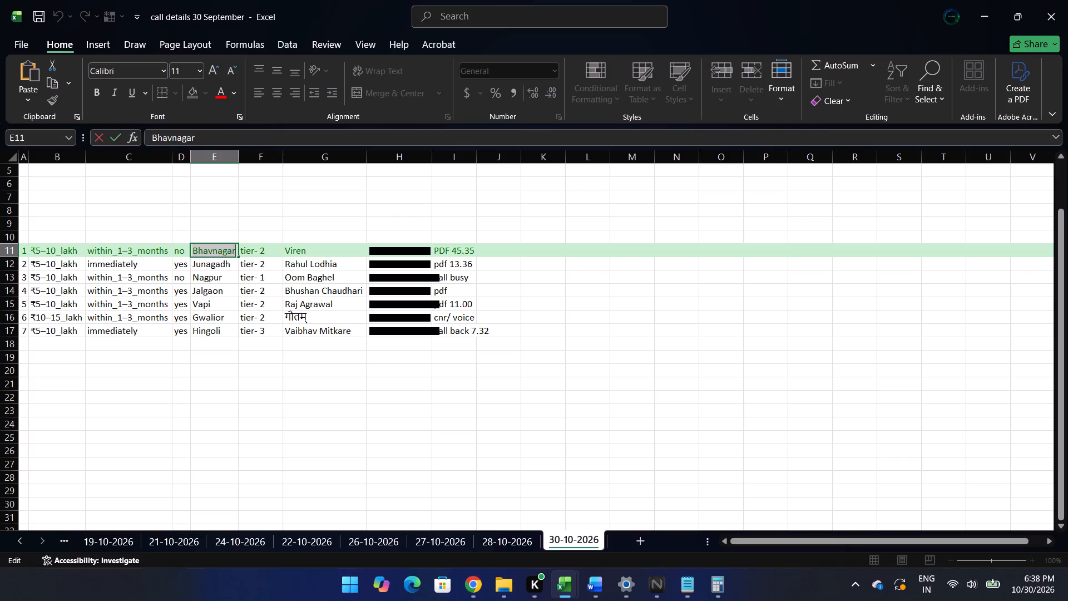
left_click(679, 583)
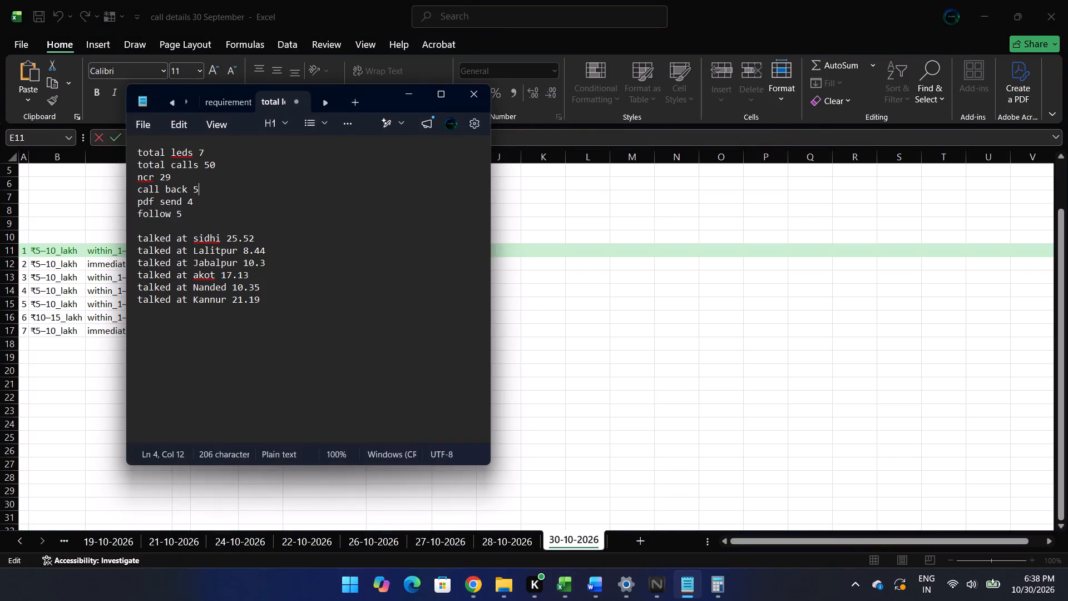
double_click(200, 239)
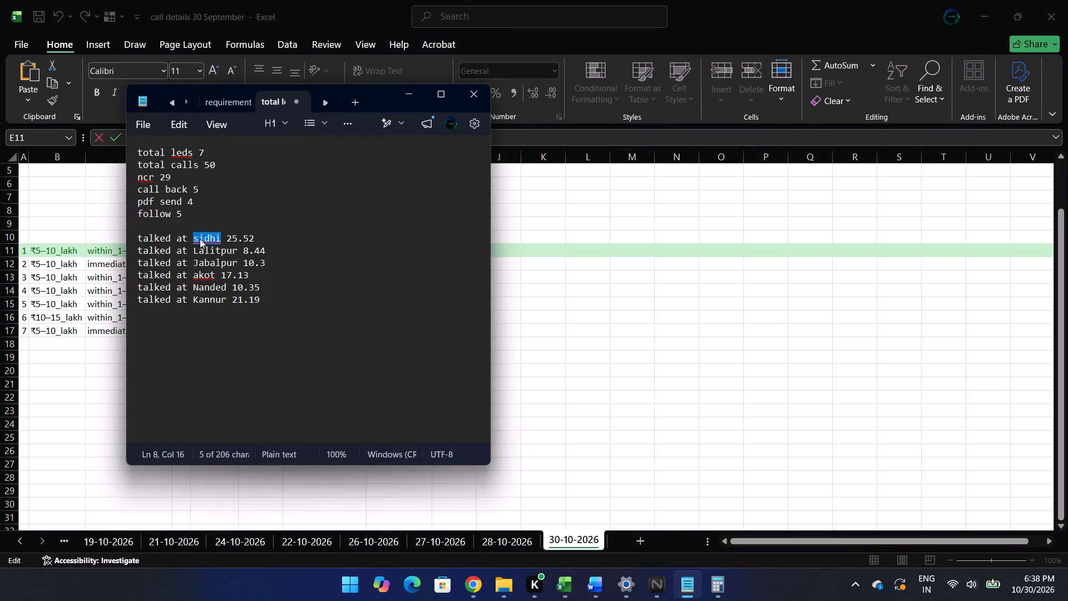
key("ctrl+v")
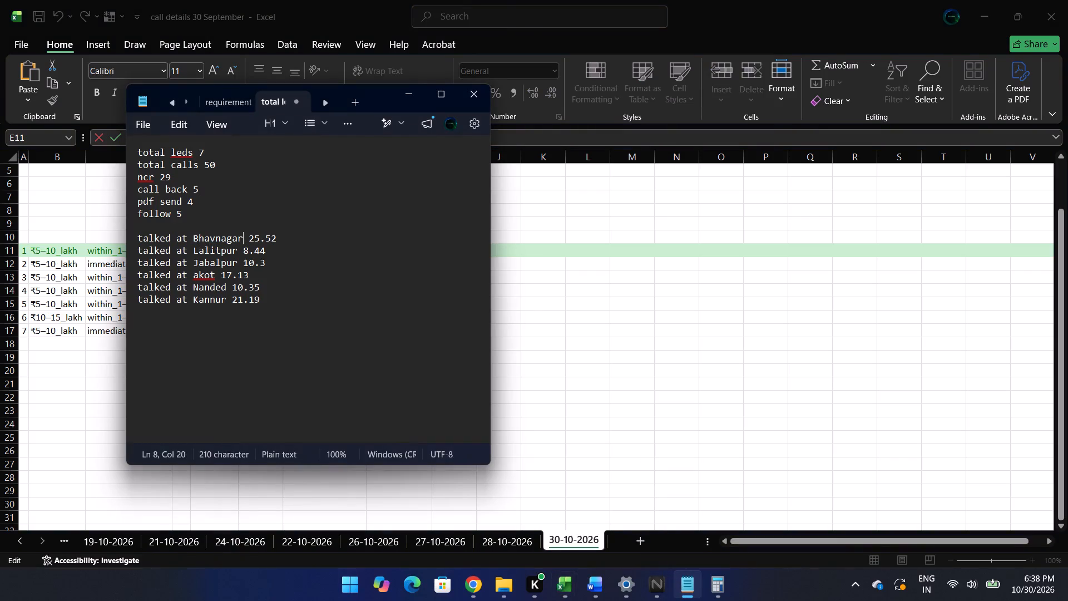
Move the Notepad window clear of the lead rows and set the Bhavnagar talk time to 45.35.
left_click(282, 240)
left_click_drag(379, 93, 724, 239)
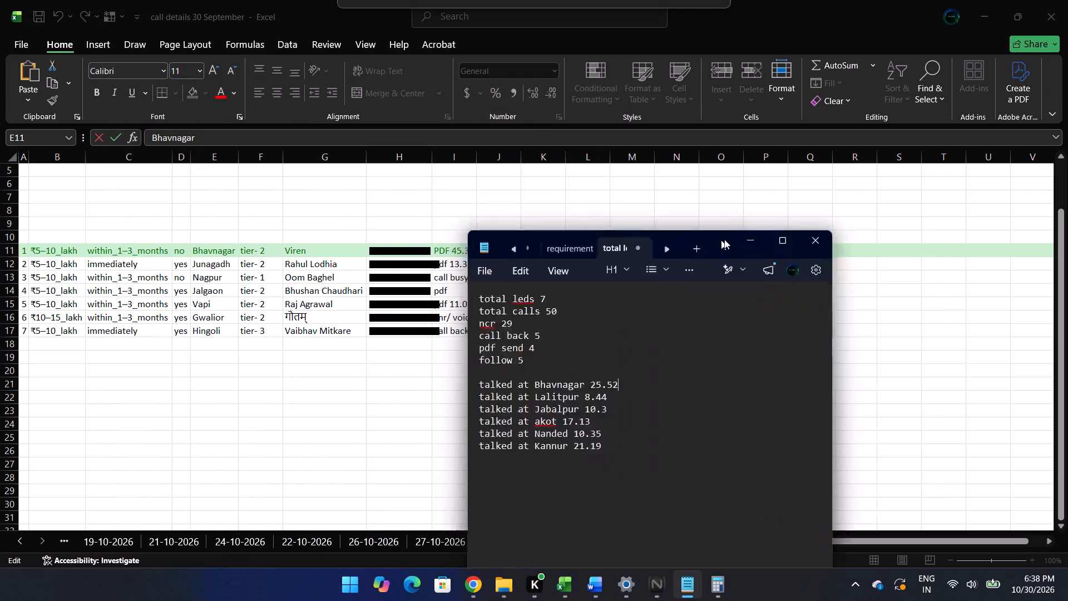
left_click_drag(724, 239, 800, 178)
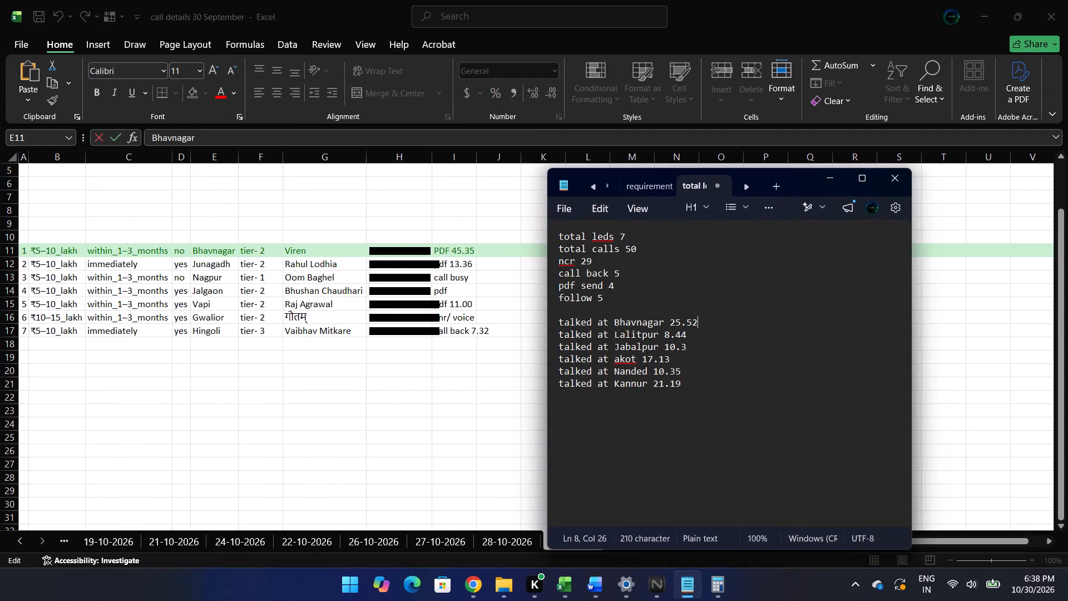
key("BackSpace")
key("BackSpace")
key("BackSpace")
key("BackSpace")
key("BackSpace")
type("45.")
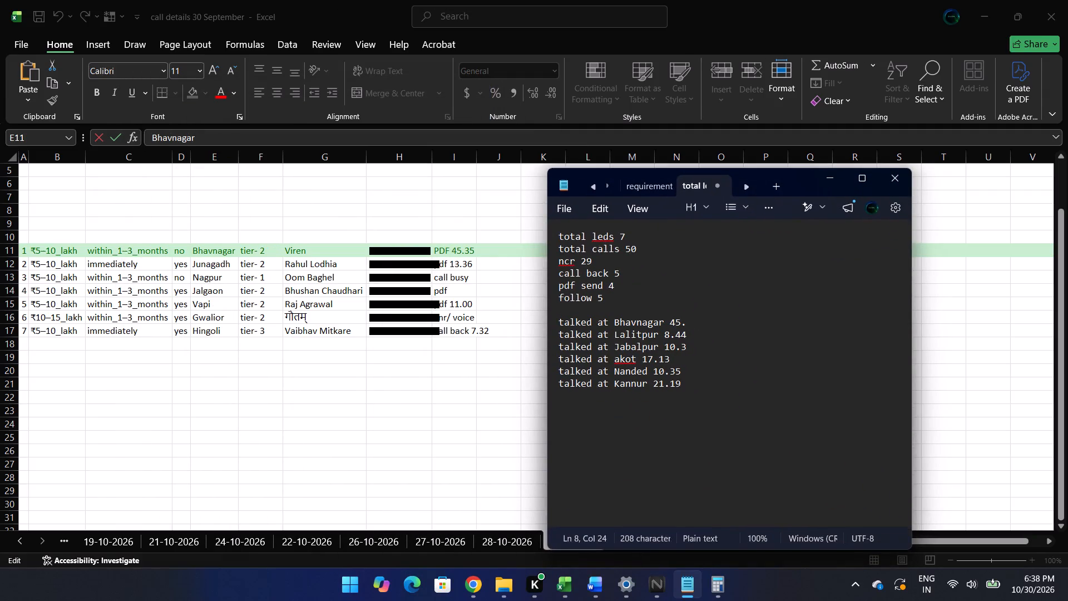
type("35")
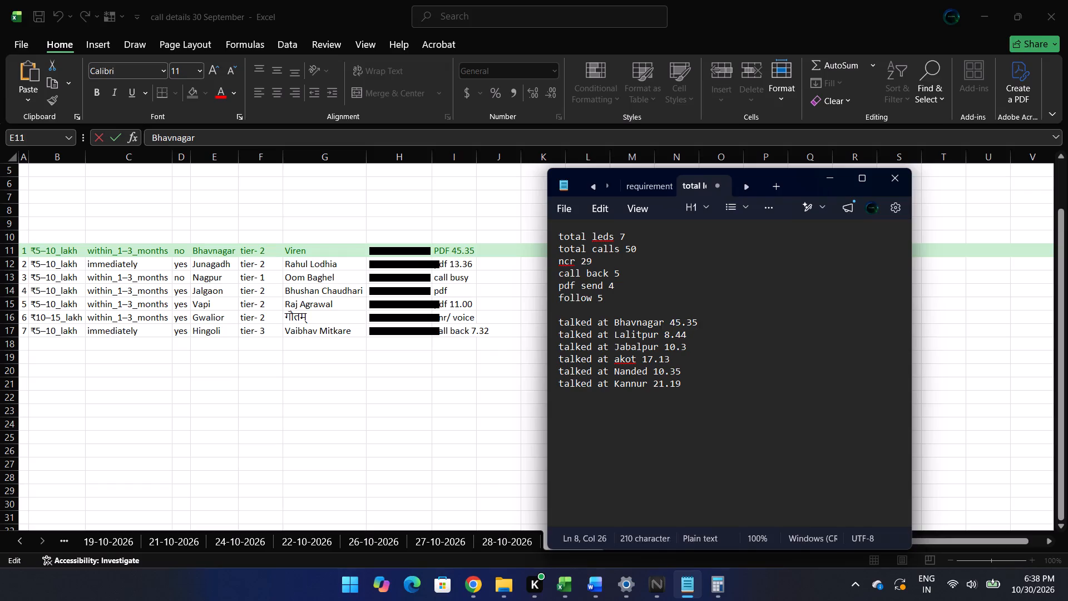
Copy the city Junagadh from the 30-10-2026 sheet over "Lalitpur" in the second "talked at" line, closing Calculator.
left_click(199, 260)
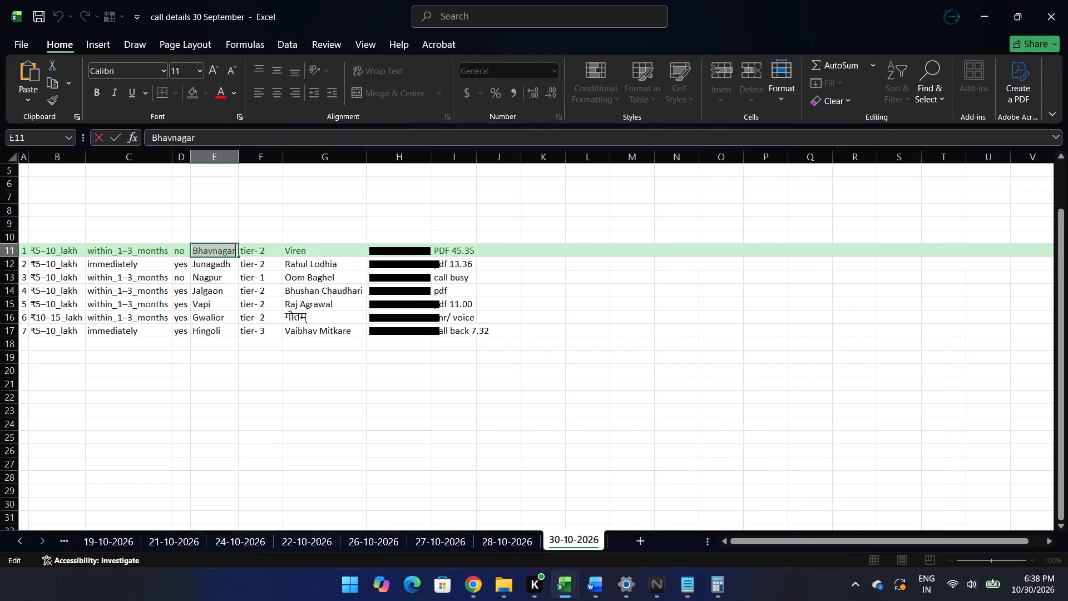
triple_click(201, 264)
left_click(201, 264)
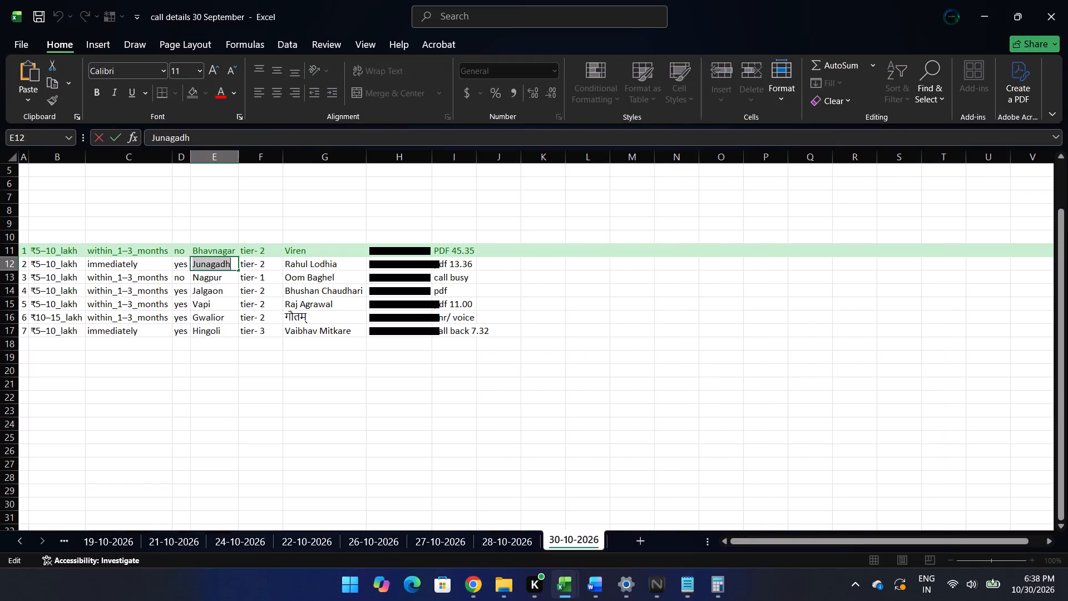
key("ctrl+c")
left_click(687, 584)
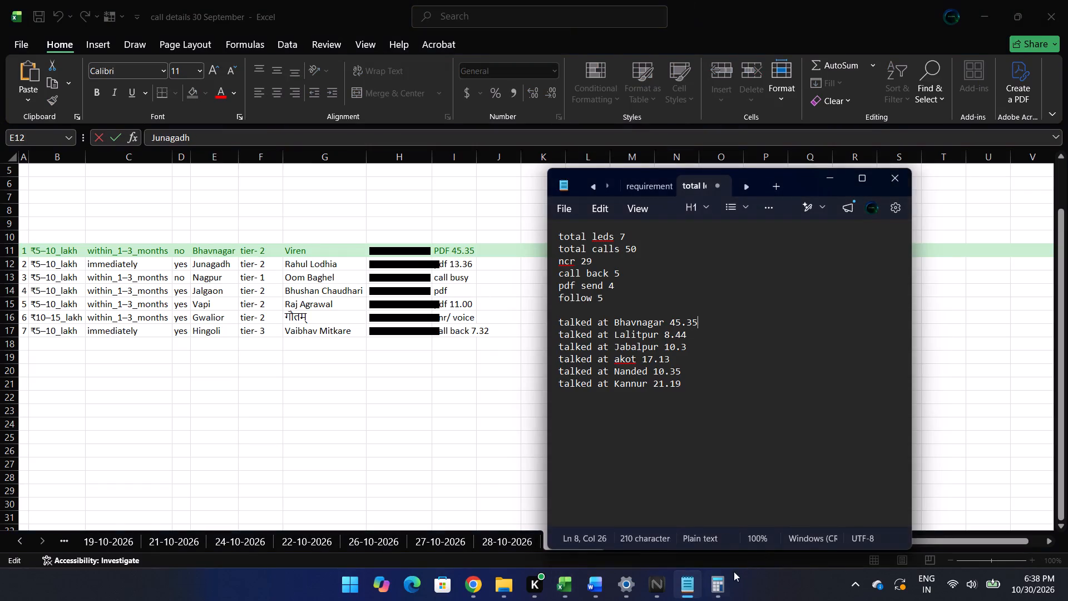
left_click(718, 582)
left_click(958, 113)
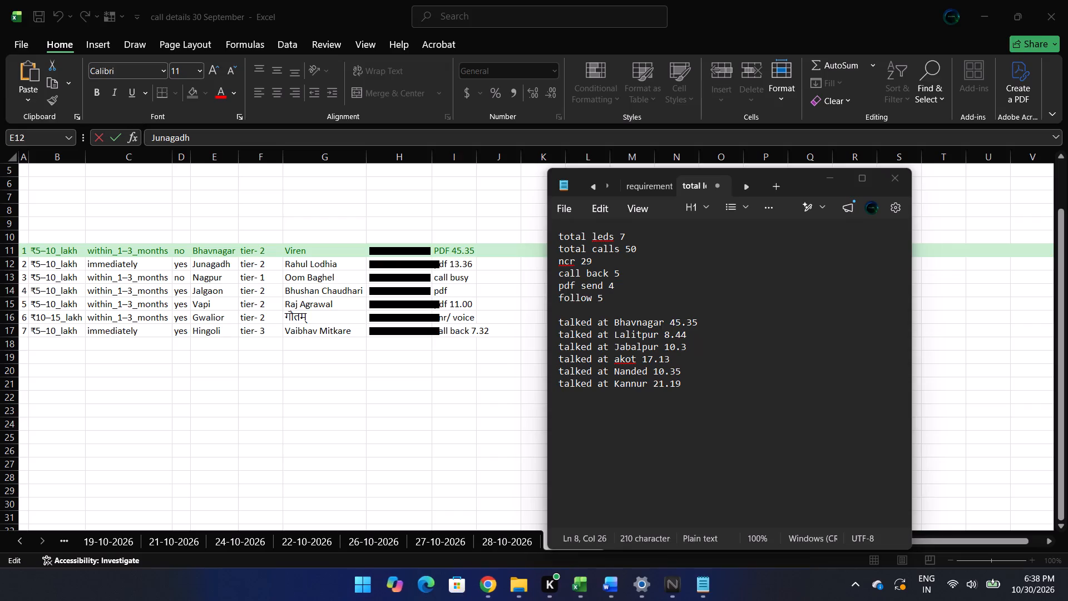
double_click(646, 336)
key("ctrl+v")
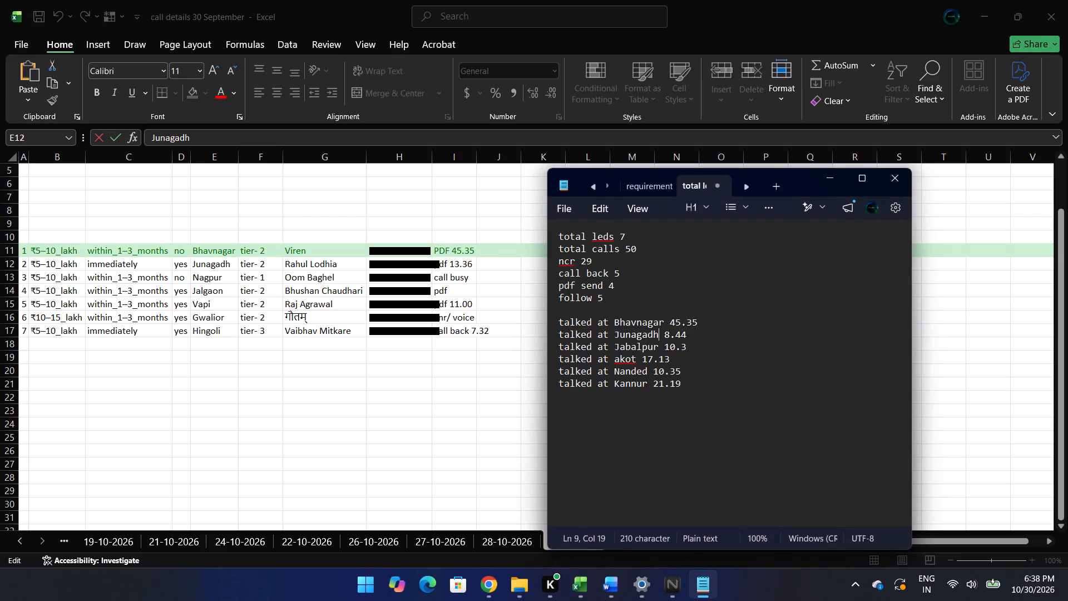
Set the talk time on the Junagadh line in Notepad to 13.36.
left_click(689, 336)
key("BackSpace")
key("BackSpace")
key("BackSpace")
key("BackSpace")
type("13.36")
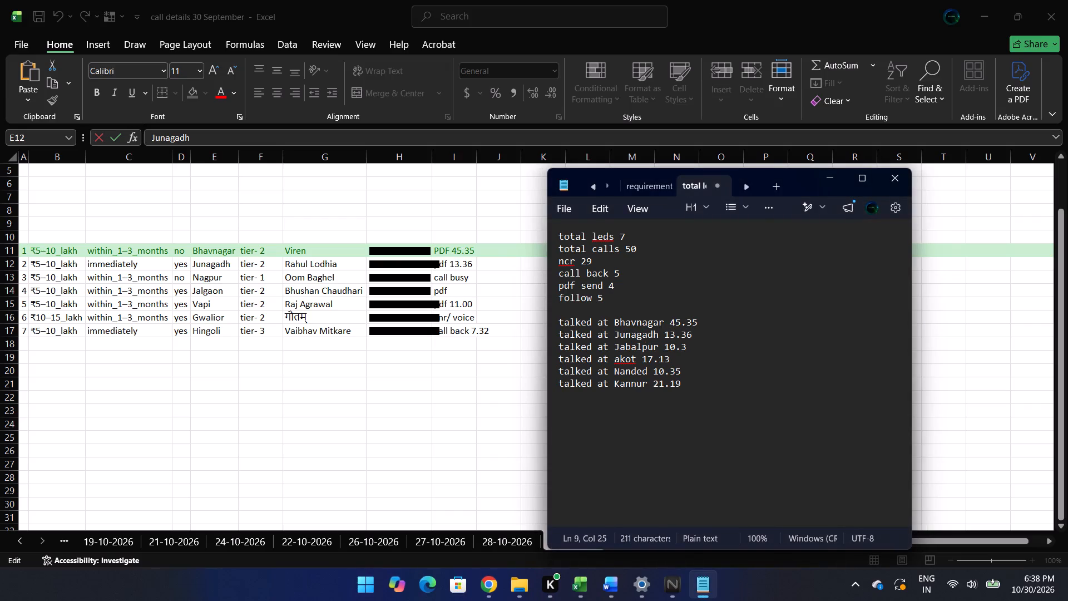
Copy the city Vapi from the 30-10-2026 sheet over "Jabalpur" in the third "talked at" line of the Notepad summary.
triple_click(199, 304)
double_click(199, 304)
left_click(199, 304)
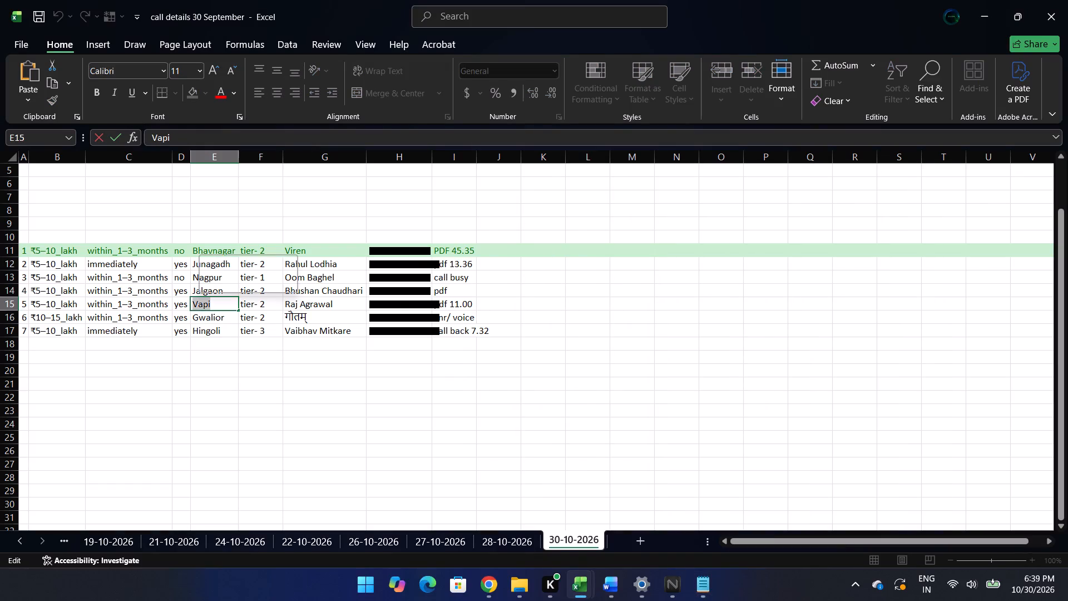
key("ctrl+c")
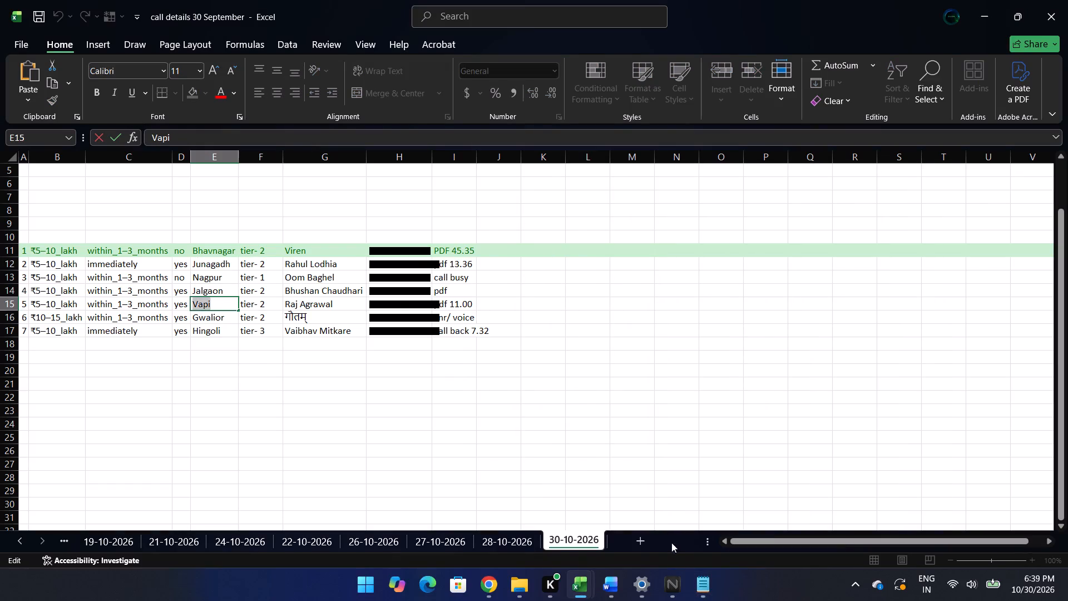
left_click(696, 518)
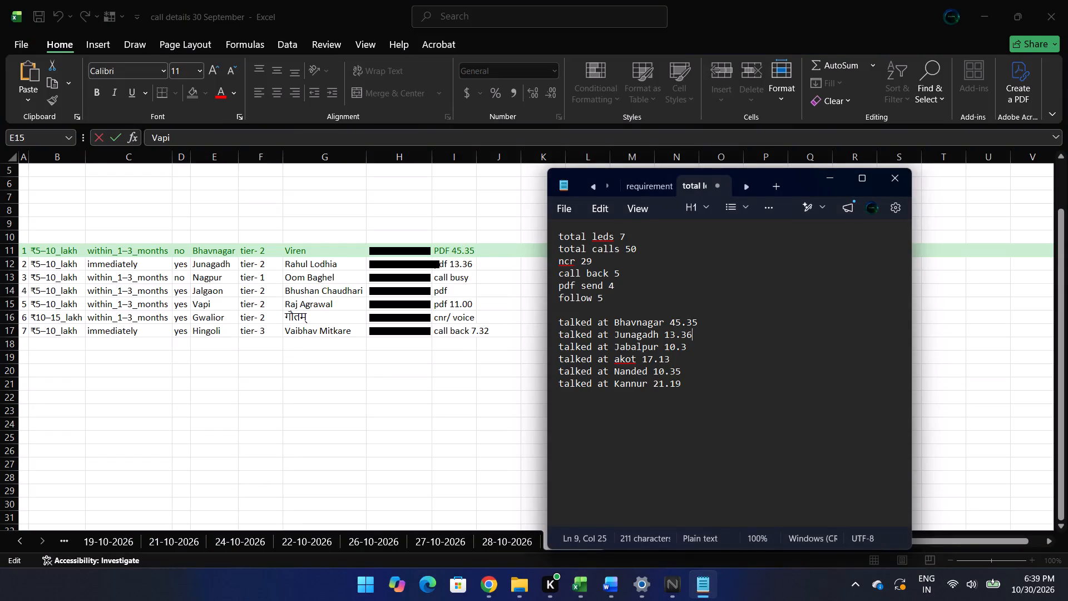
double_click(624, 348)
key("ctrl+v")
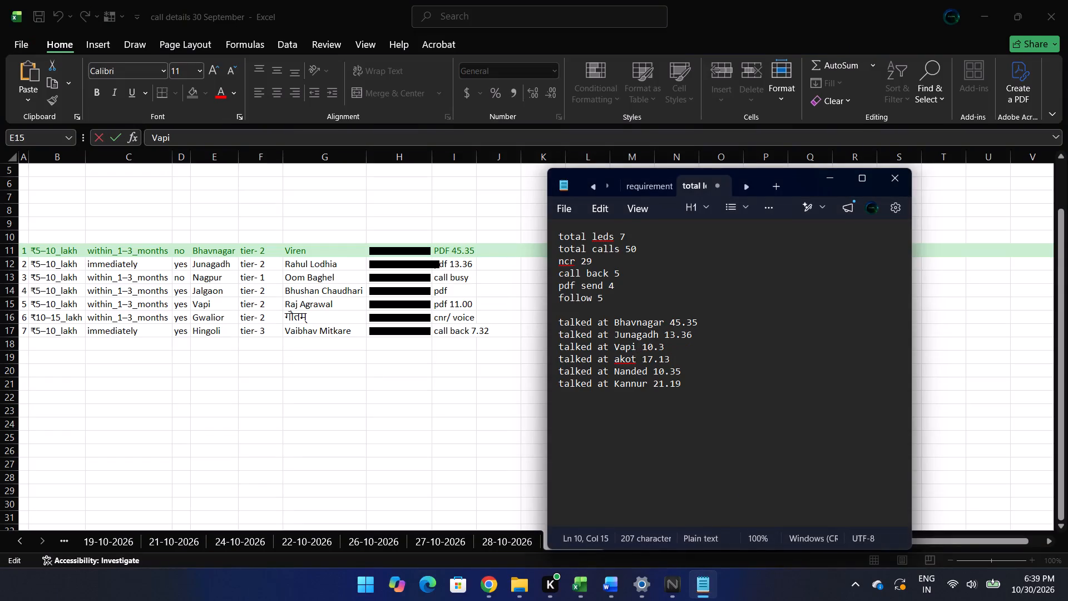
Set the talk time on the Vapi line in Notepad to 11.00.
left_click(664, 343)
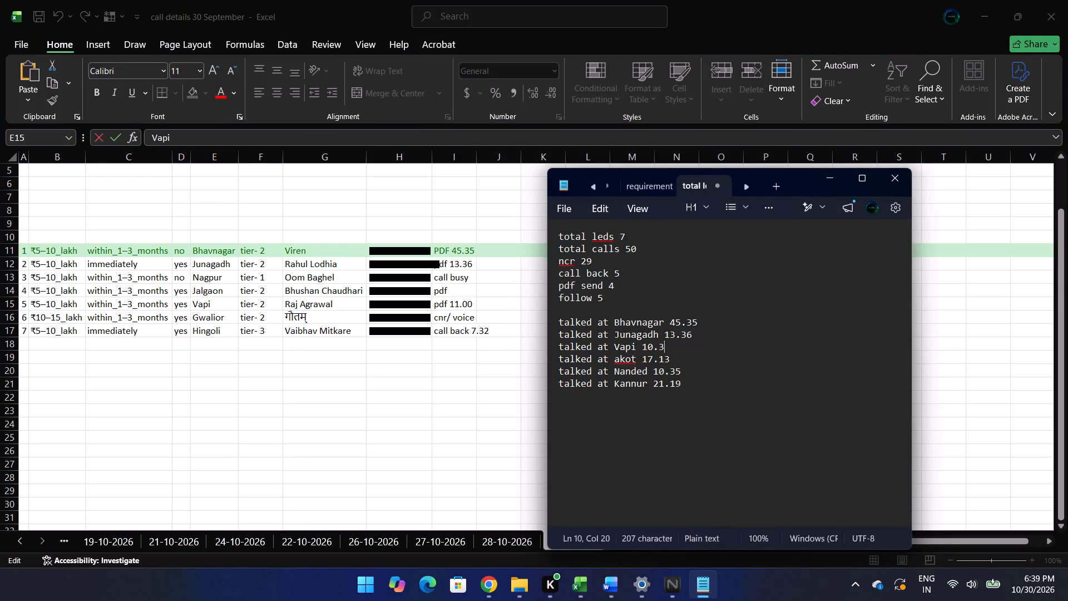
key("BackSpace")
key("BackSpace")
key("BackSpace")
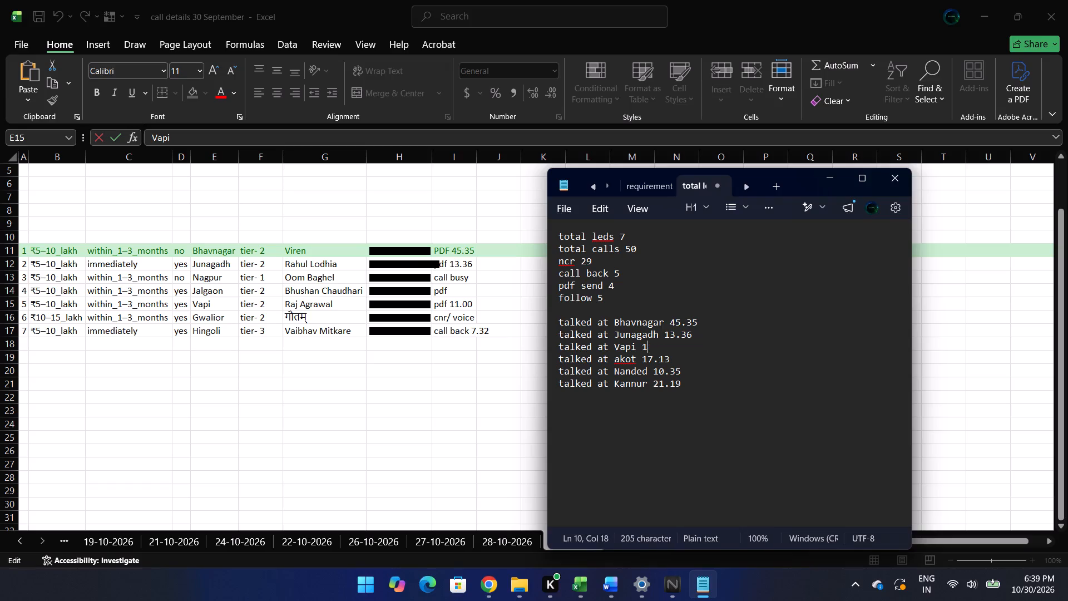
type("1.00")
Copy the city Hingoli from the 30-10-2026 sheet over "akot" in the fourth "talked at" line in Notepad.
left_click(206, 333)
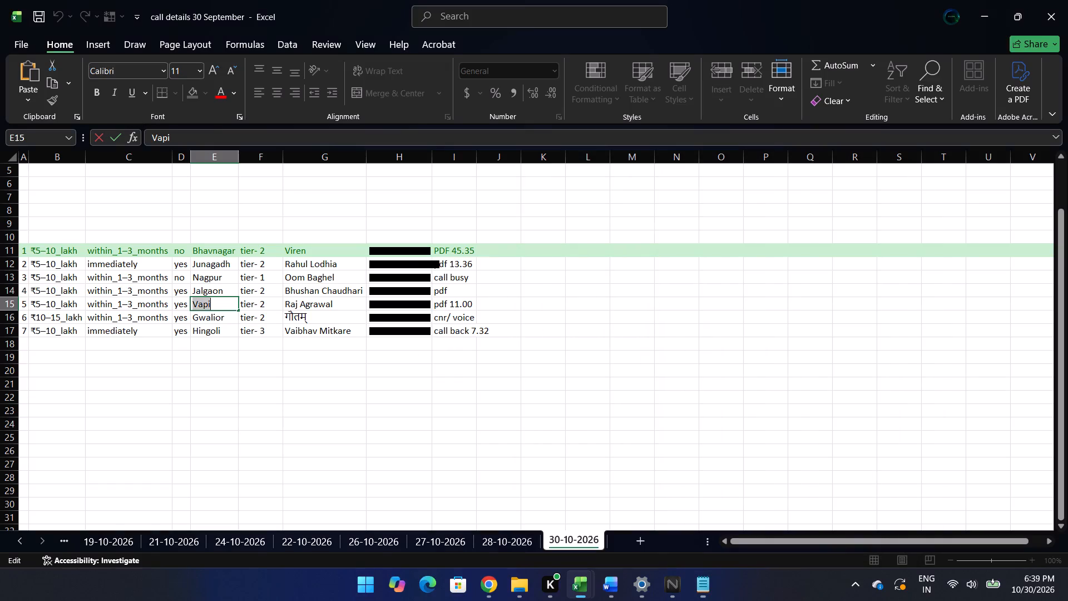
double_click(206, 333)
double_click(206, 333)
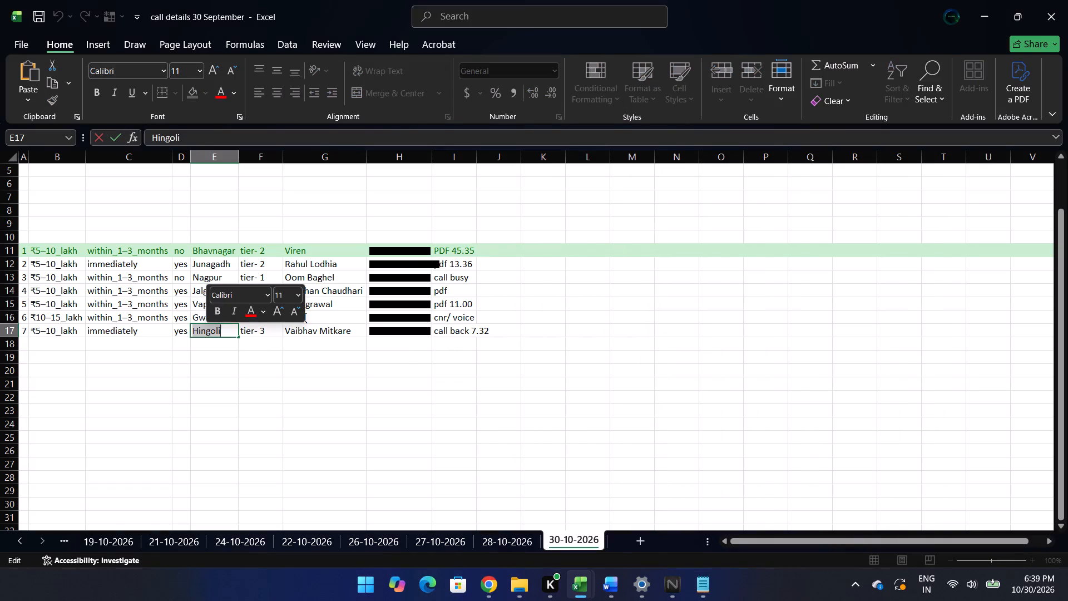
key("ctrl+c")
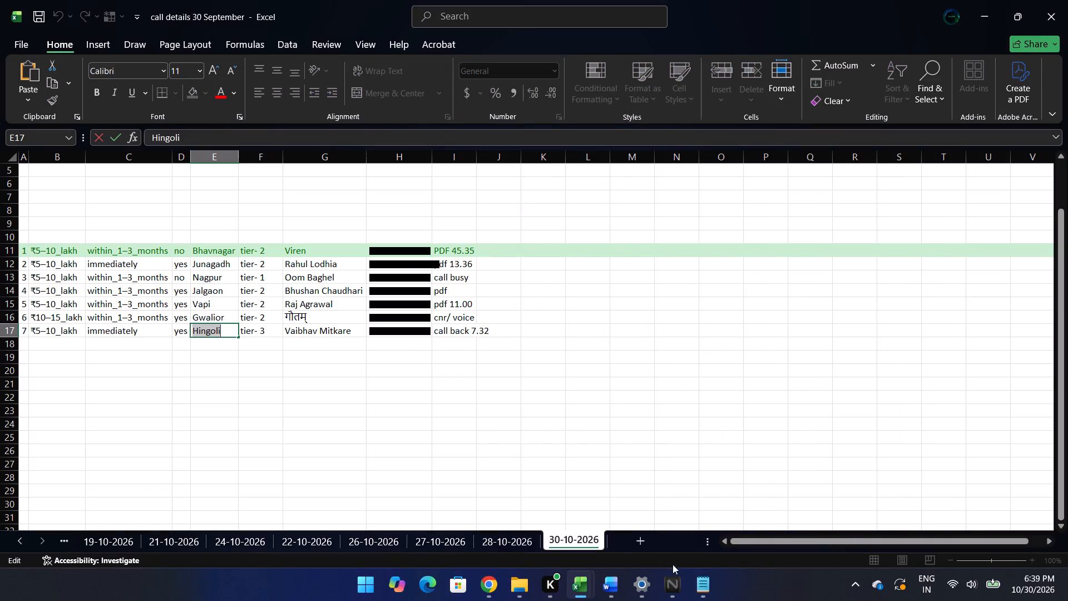
left_click(708, 589)
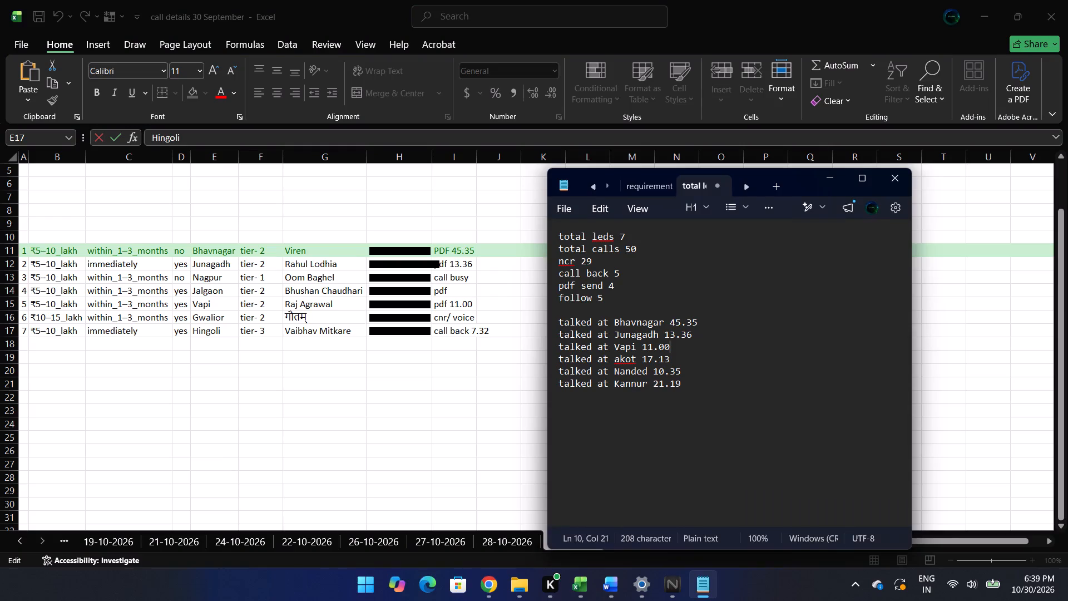
double_click(623, 362)
key("ctrl+v")
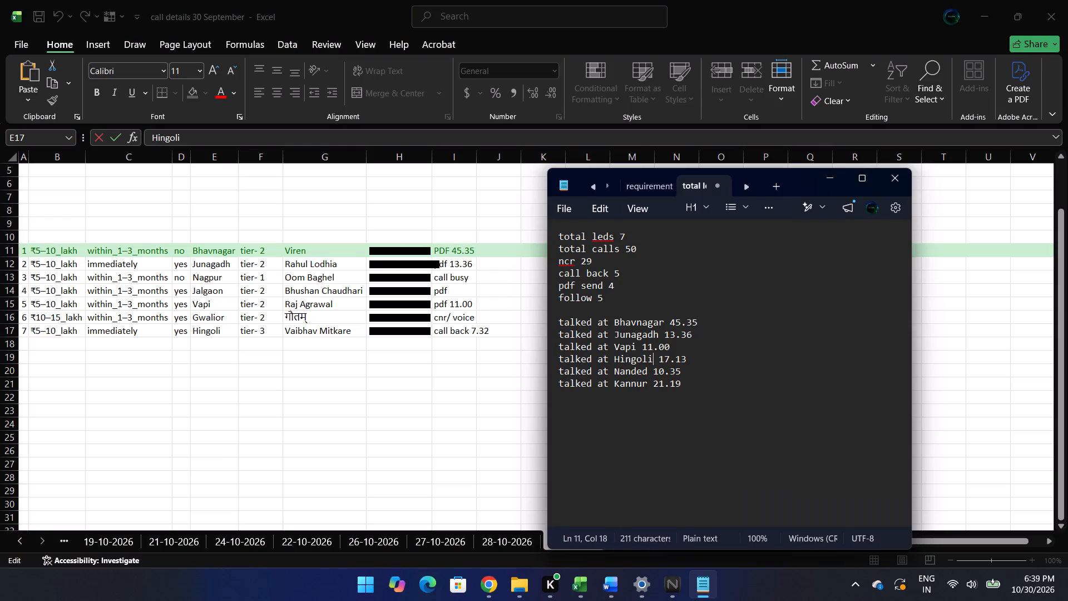
Set the talk time on the Hingoli line to 7.32.
left_click(666, 360)
key("BackSpace")
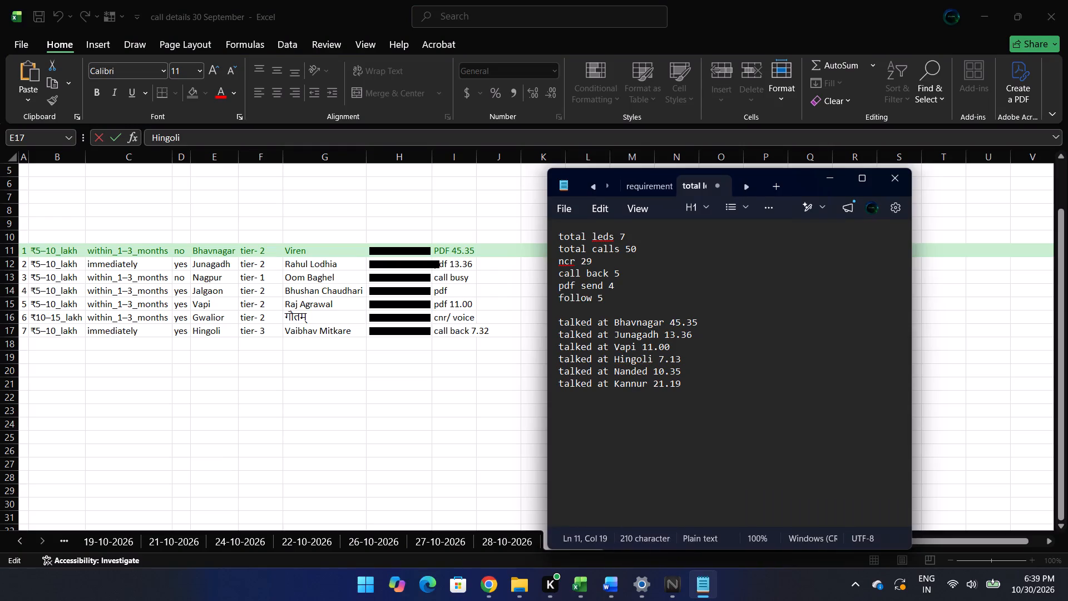
left_click(682, 357)
key("BackSpace")
key("BackSpace")
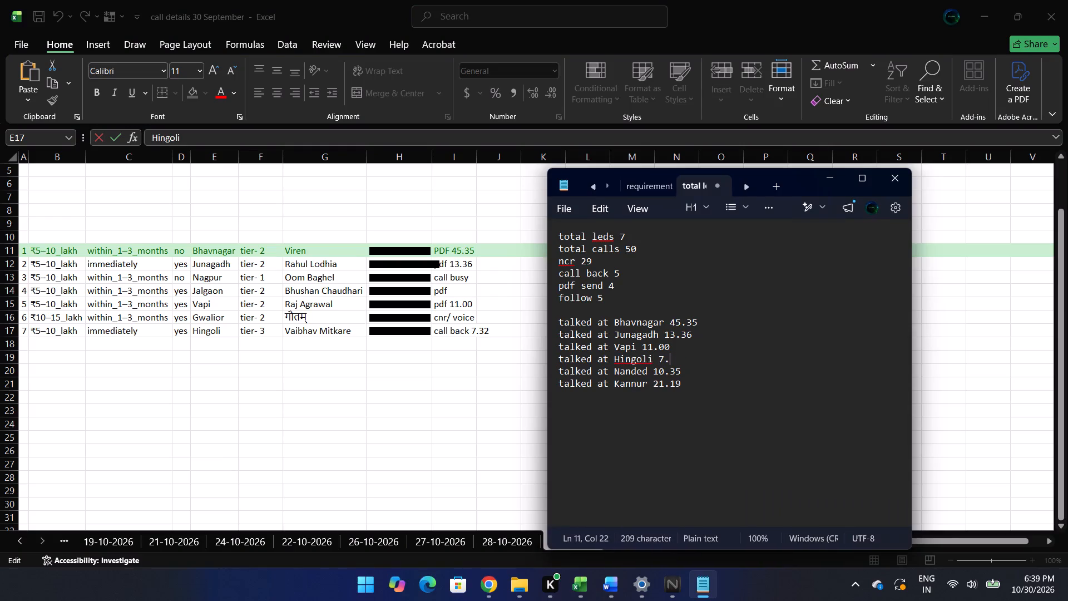
type("32")
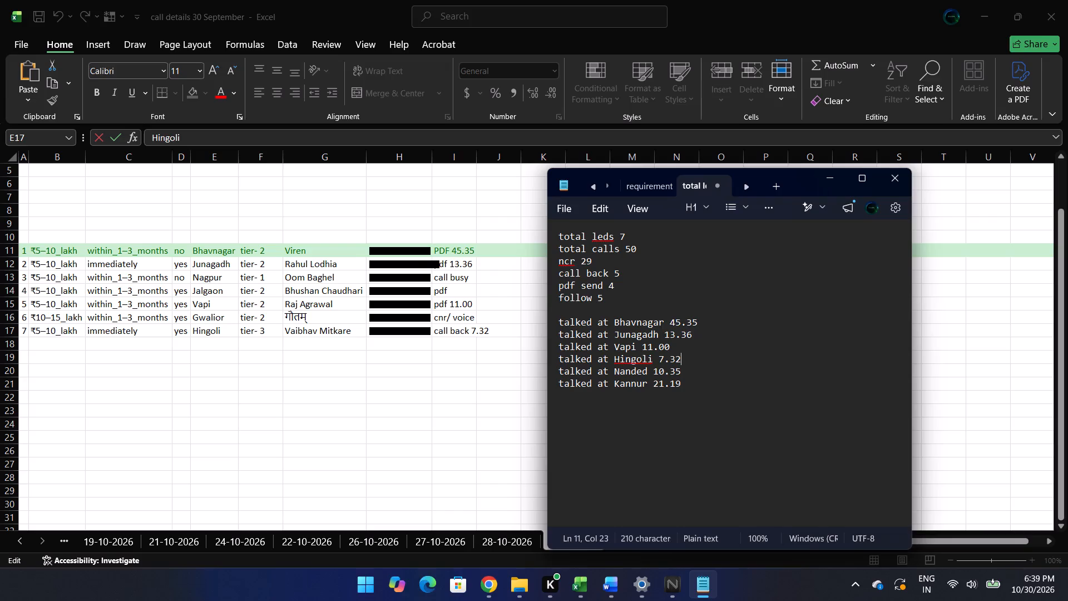
Copy the city Basavakalyan from the 27-10-2026 sheet over "Nanded" in the fifth "talked at" line in Notepad.
left_click(453, 511)
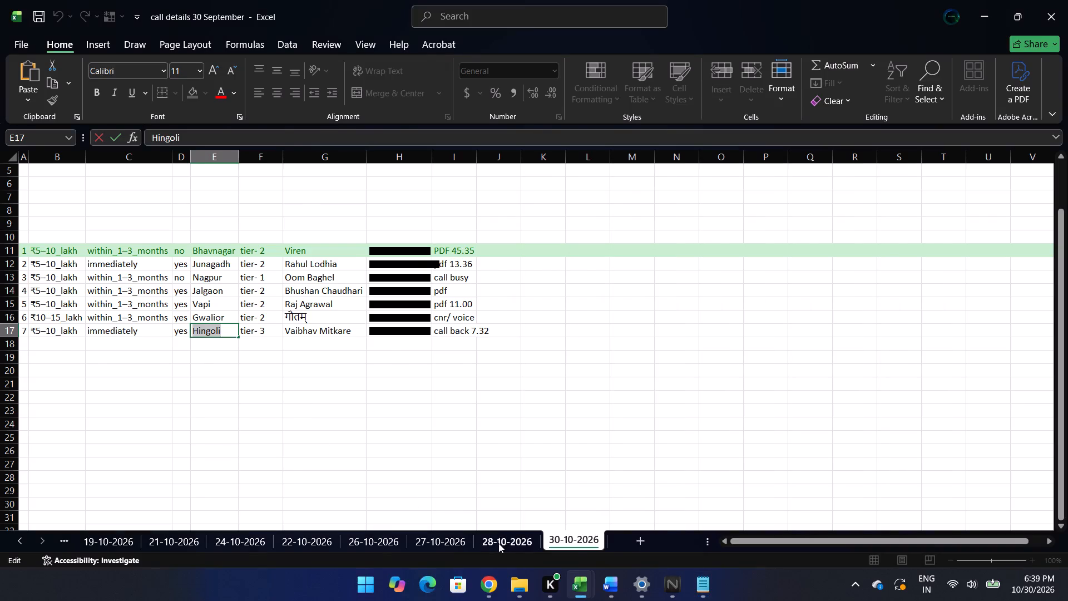
left_click(501, 543)
left_click(452, 538)
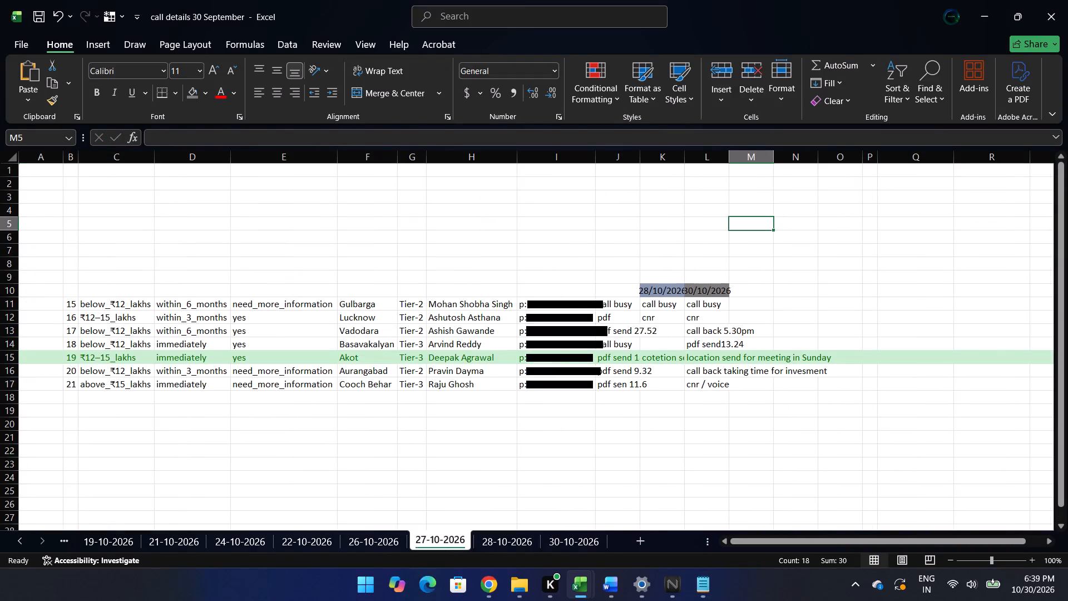
left_click(617, 344)
triple_click(378, 346)
double_click(378, 346)
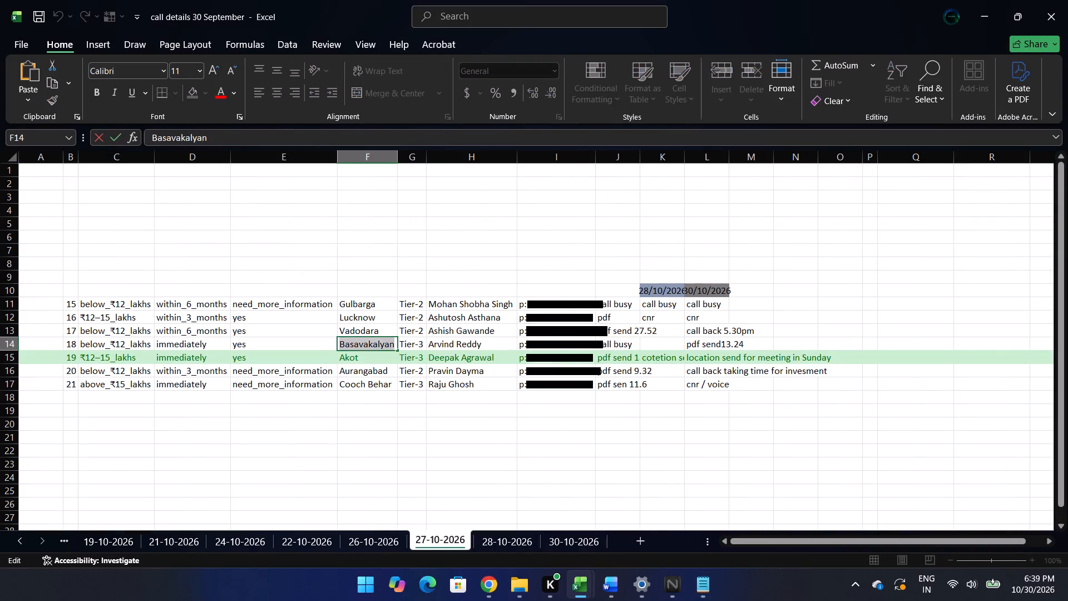
key("ctrl+c")
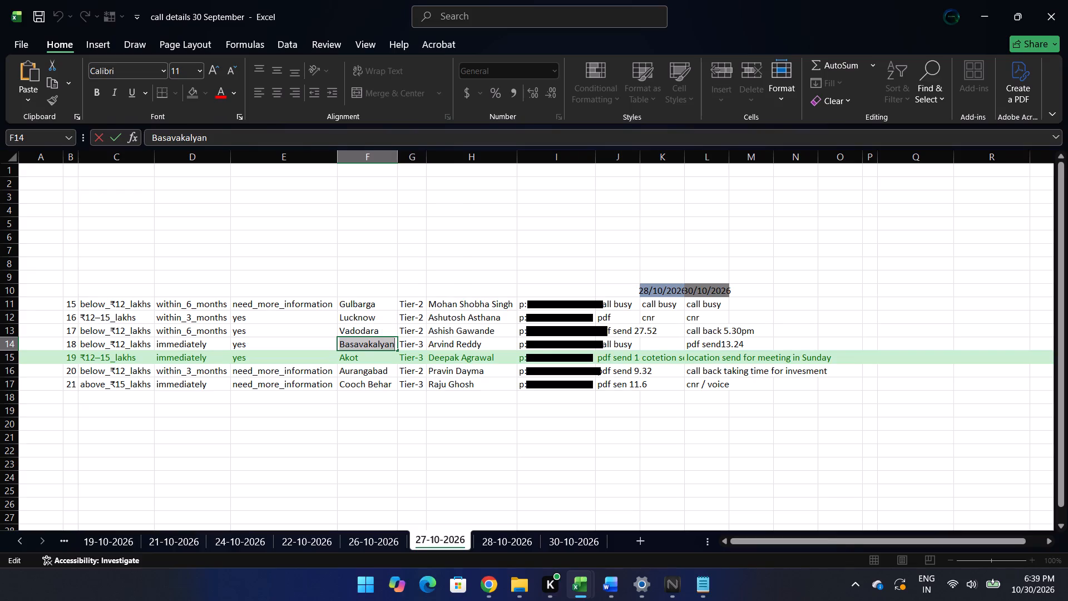
left_click(696, 582)
triple_click(626, 370)
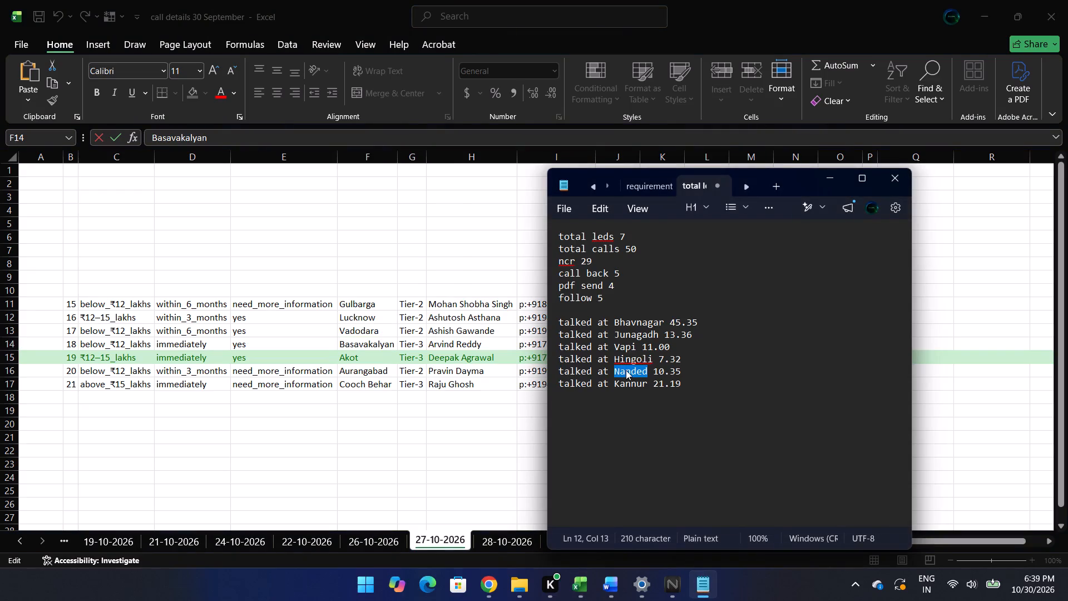
left_click(714, 413)
double_click(630, 371)
key("ctrl+v")
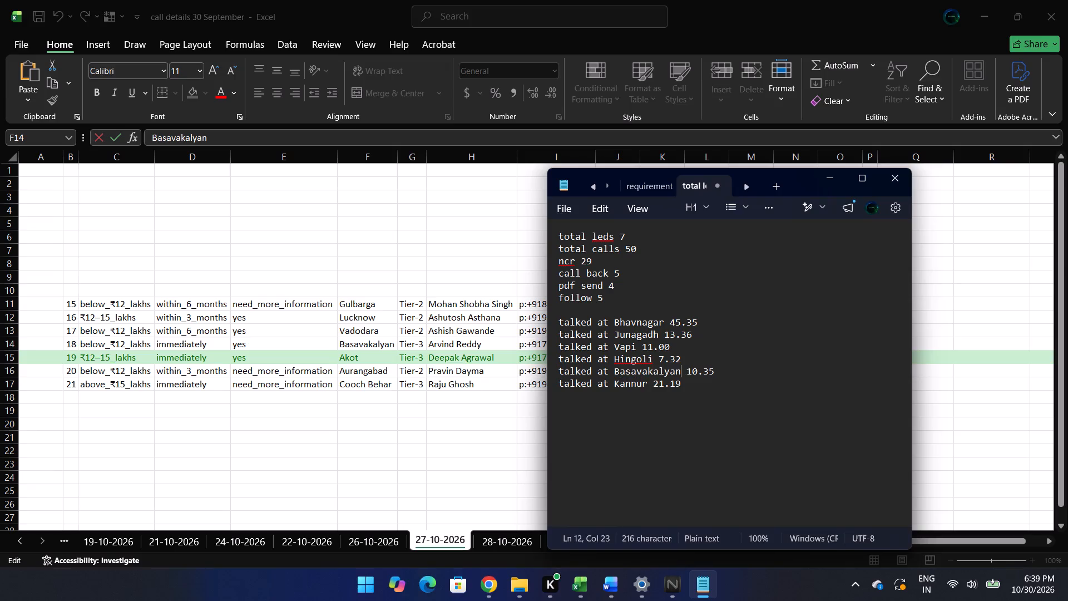
Reposition the Notepad window over the sheet and set the Basavakalyan talk time to 13.24.
left_click(699, 371)
left_click_drag(802, 180, 1067, 170)
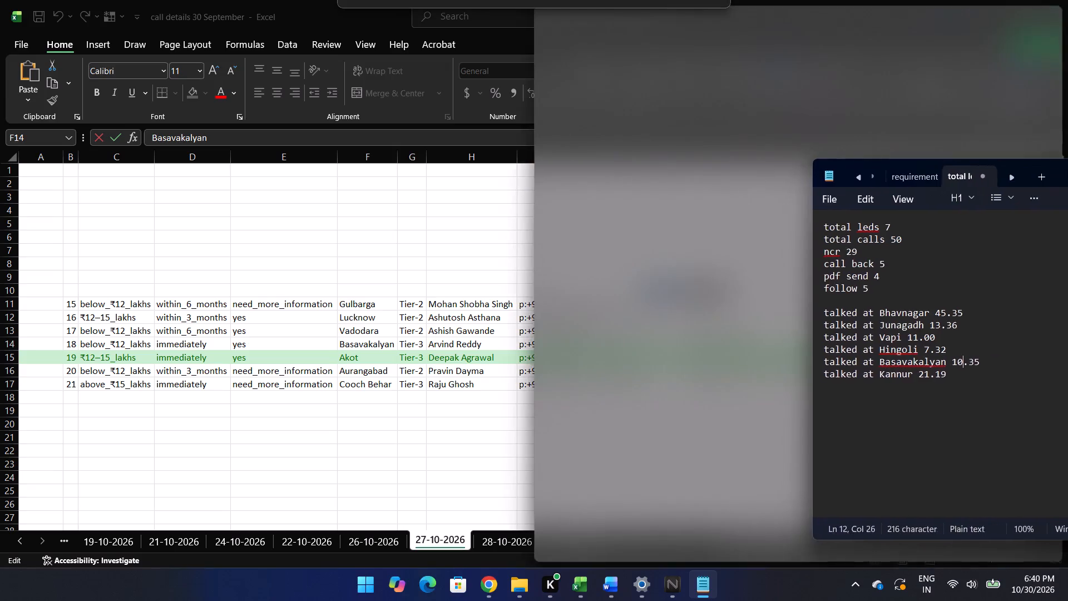
left_click_drag(1067, 170, 654, 152)
left_click(566, 339)
key("BackSpace")
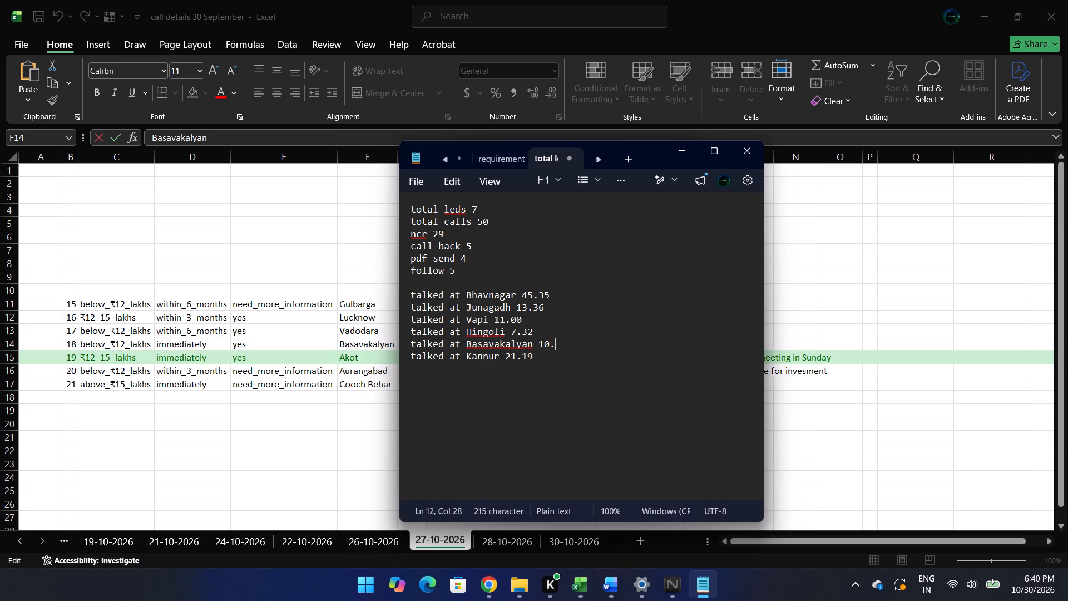
key("BackSpace")
key("BackSpace")
key("BackSpace")
key("BackSpace")
type("13.24")
Delete the leftover "talked at Kannur 21.19" line from the Notepad summary.
left_click_drag(533, 355, 519, 357)
left_click_drag(519, 357, 407, 359)
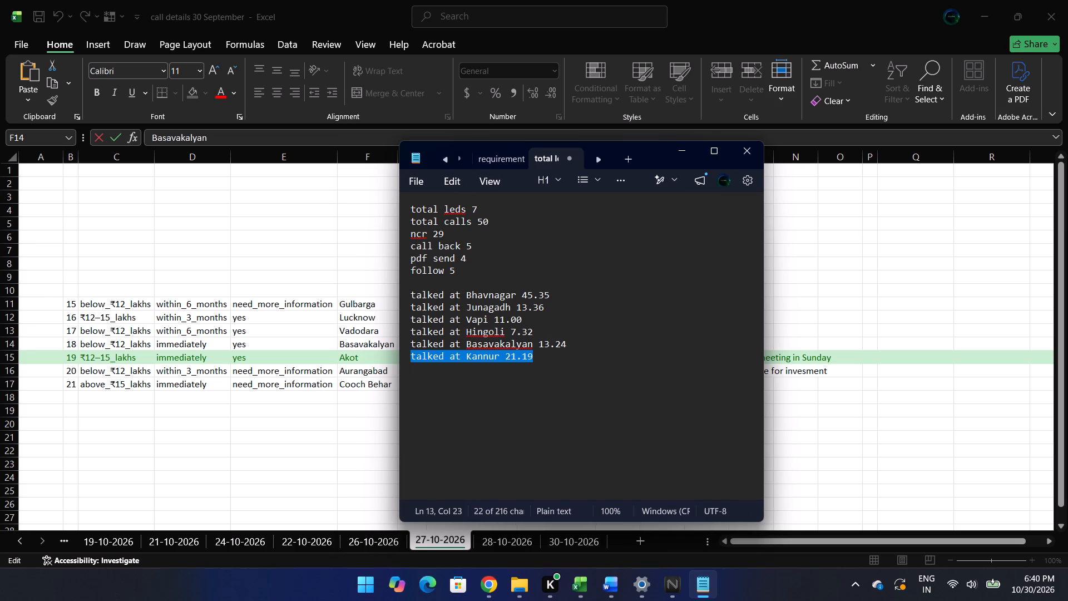
key("BackSpace")
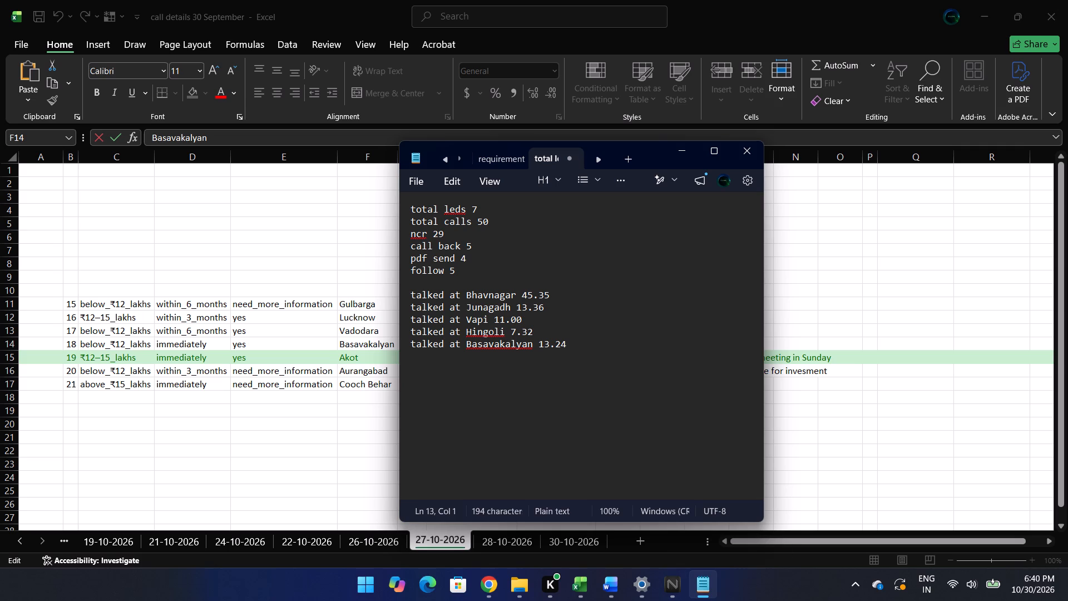
Write the note "itne mt ko hisab mangenge itne call kaq dala kar" below the city lines, and return to the Excel workbook.
left_click(429, 375)
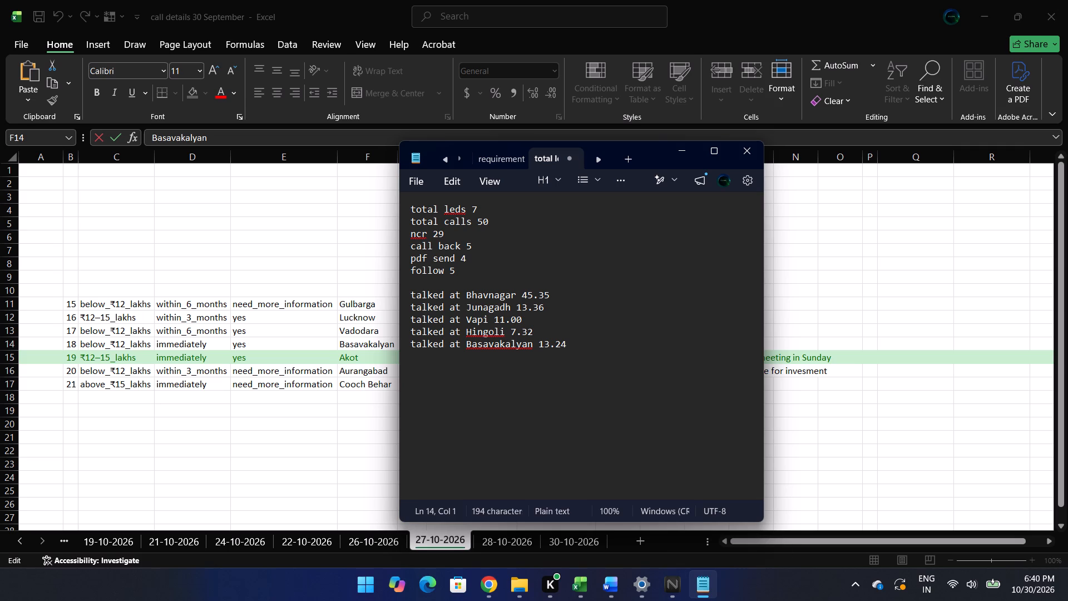
left_click(454, 403)
key("i")
type("tne mt dala kar")
key("space")
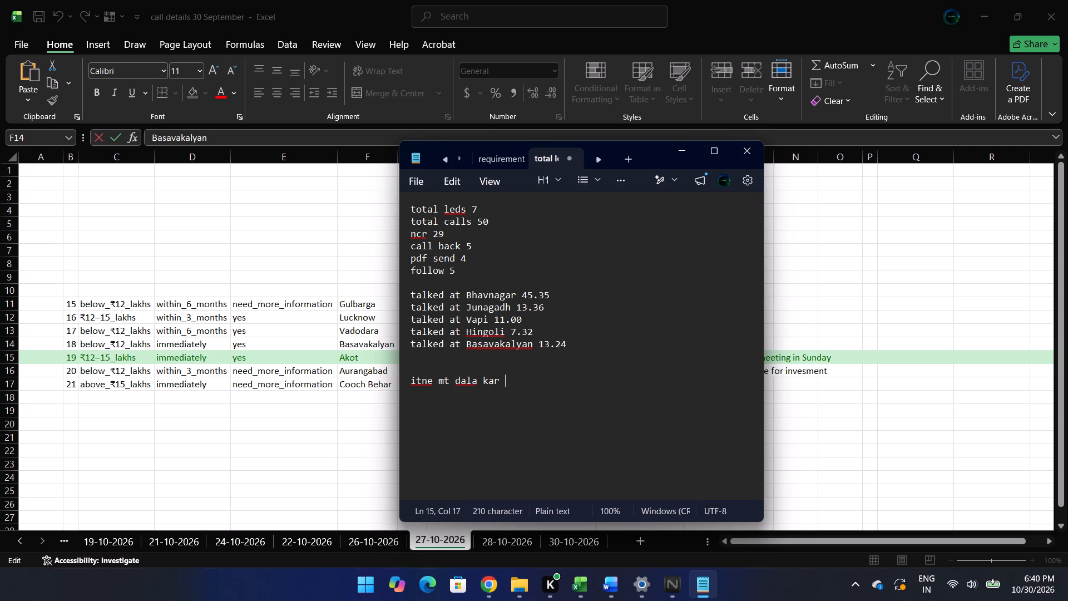
left_click(454, 403)
type("te")
type("ko hisab mangenge itne call kaq")
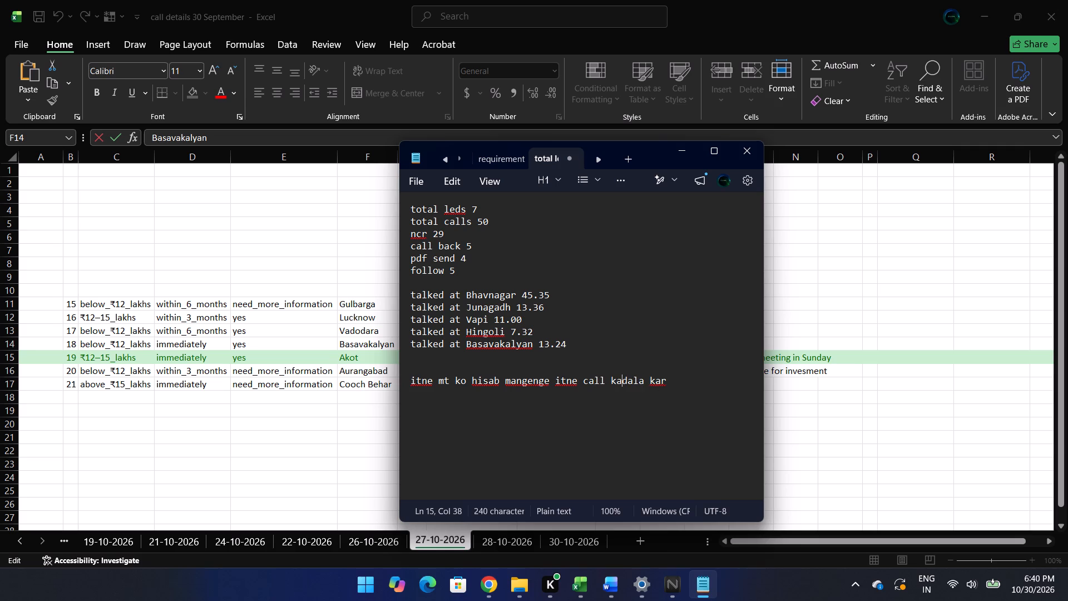
key("space")
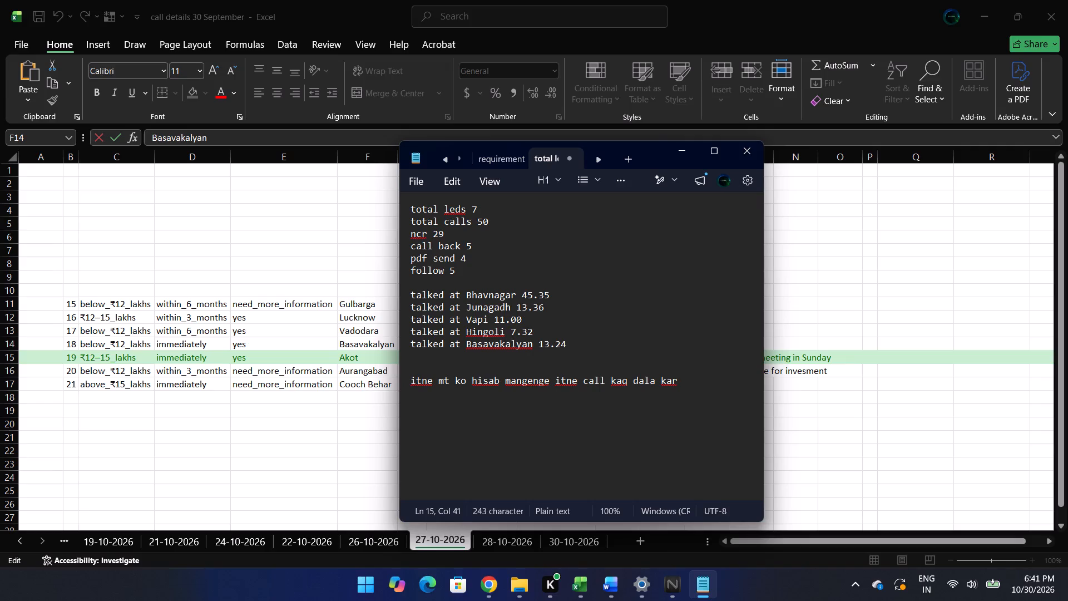
left_click(803, 230)
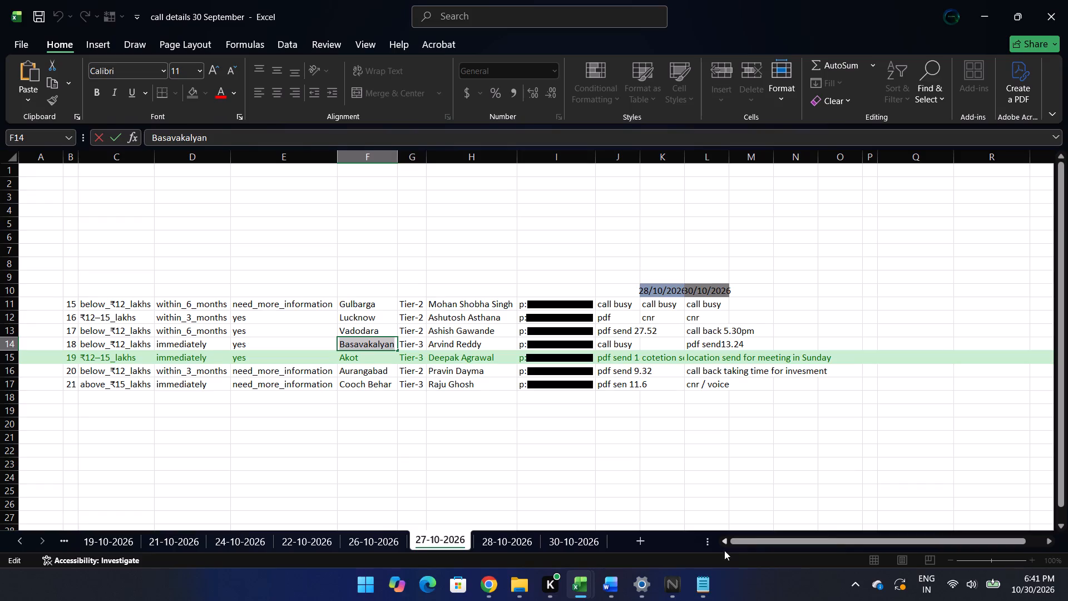
Switch back to the Notepad call summary and place the text cursor at the end of the note below the city lines.
left_click(705, 582)
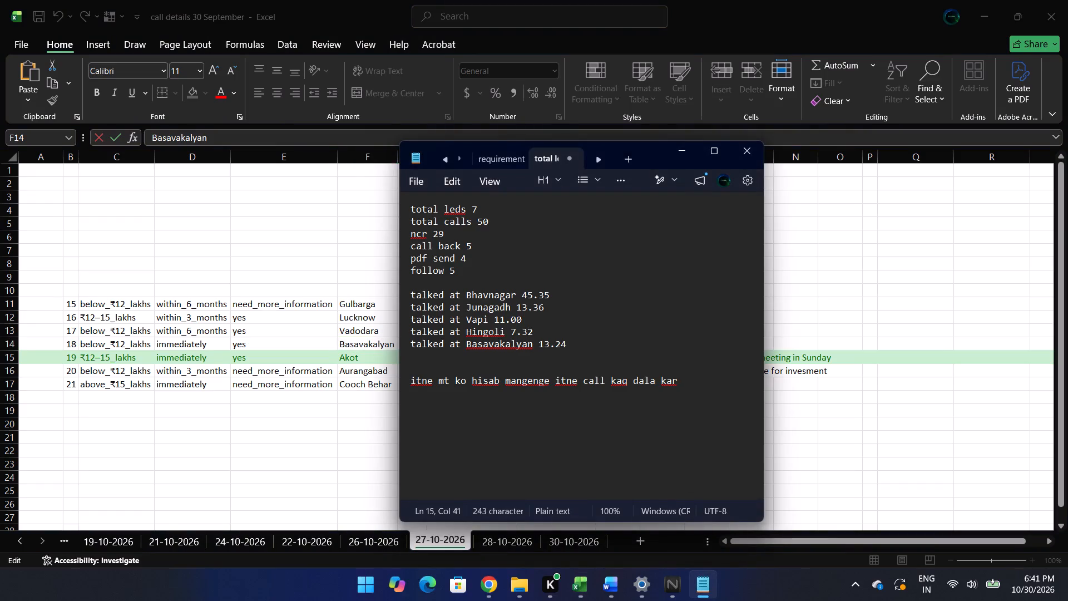
left_click(701, 399)
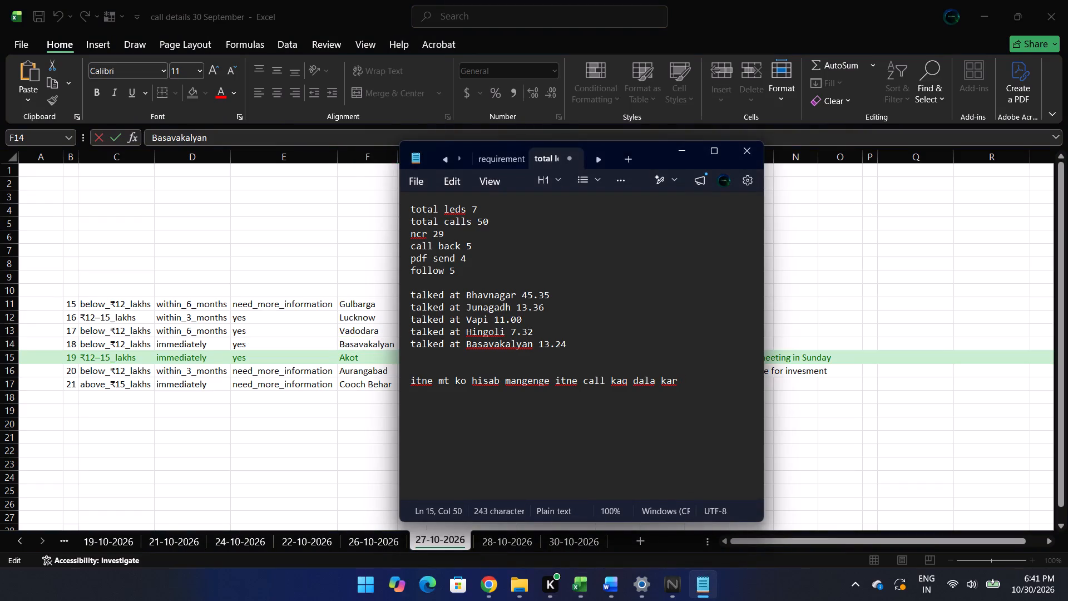
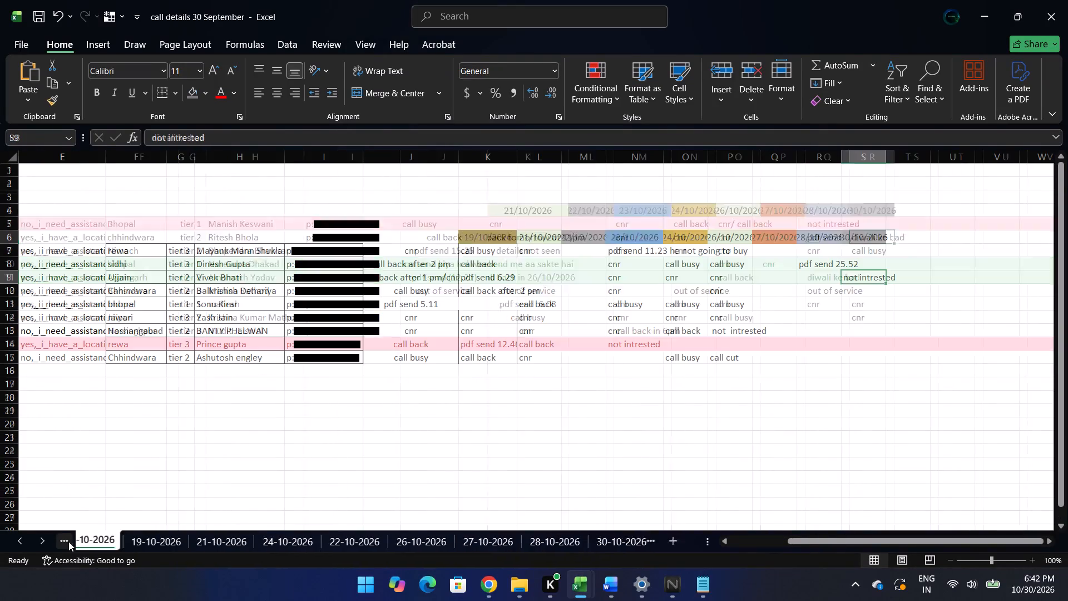
Go back through the earlier date sheets of the call details workbook and open the 15-10-2026 sheet.
left_click(68, 541)
left_click(68, 541)
left_click(70, 542)
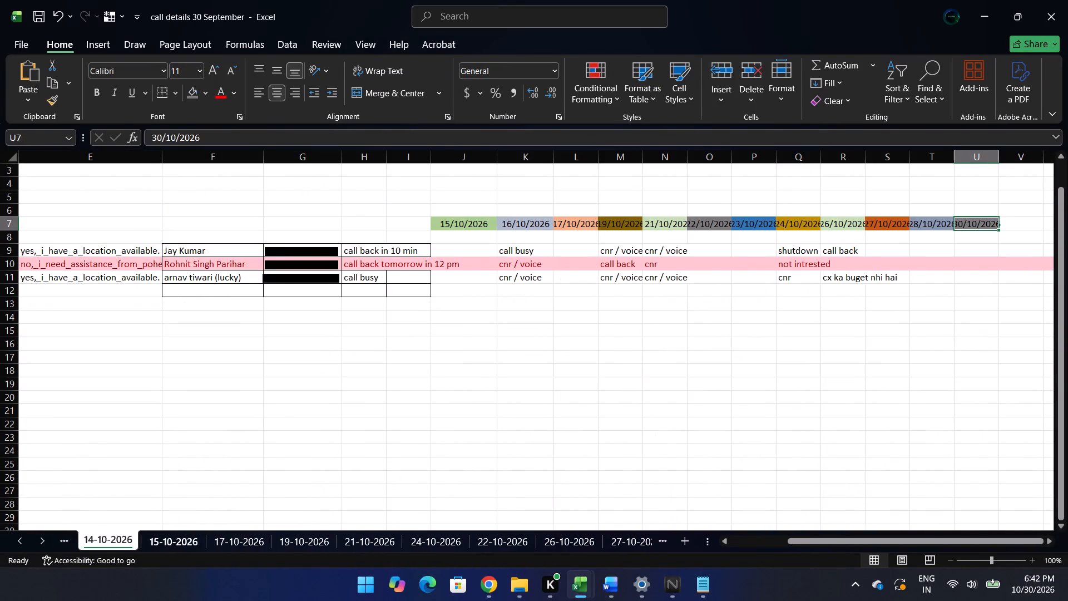
left_click(183, 548)
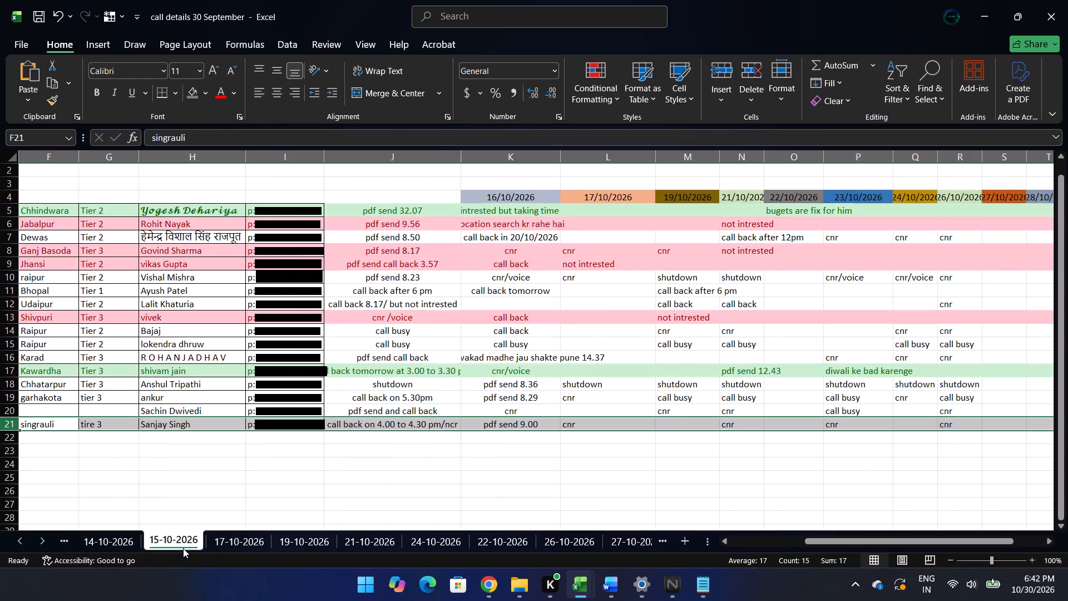
Review the 30/10/2026 follow-up statuses on the 17-10-2026, 19-10-2026, 21-10-2026, 24-10-2026 and 22-10-2026 sheets.
left_click(207, 549)
scroll(398, 535, "left", 1)
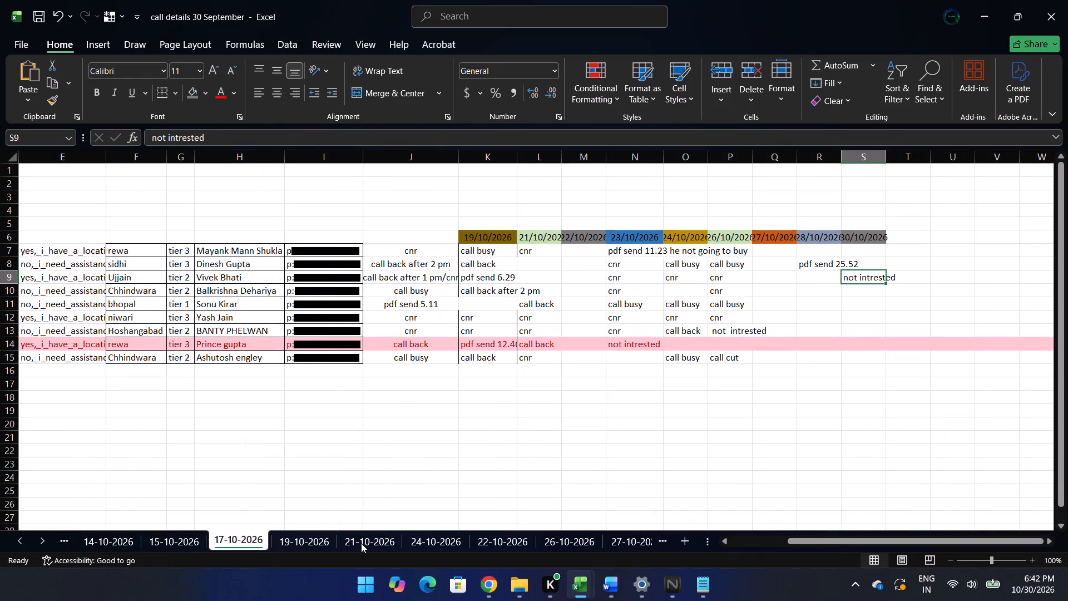
left_click(305, 540)
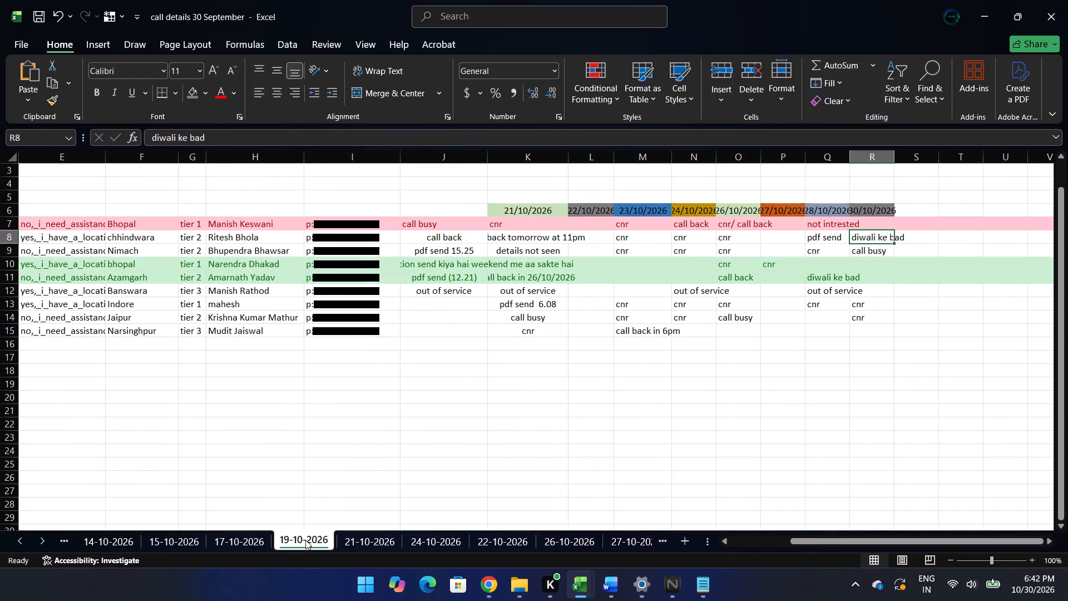
left_click(343, 548)
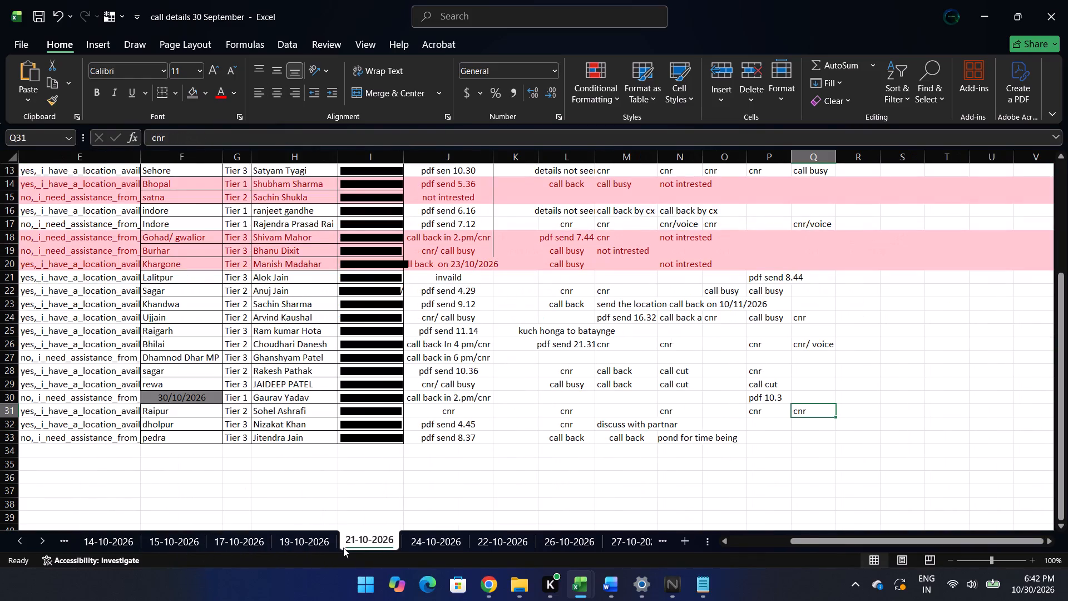
scroll(343, 548, "up", 1)
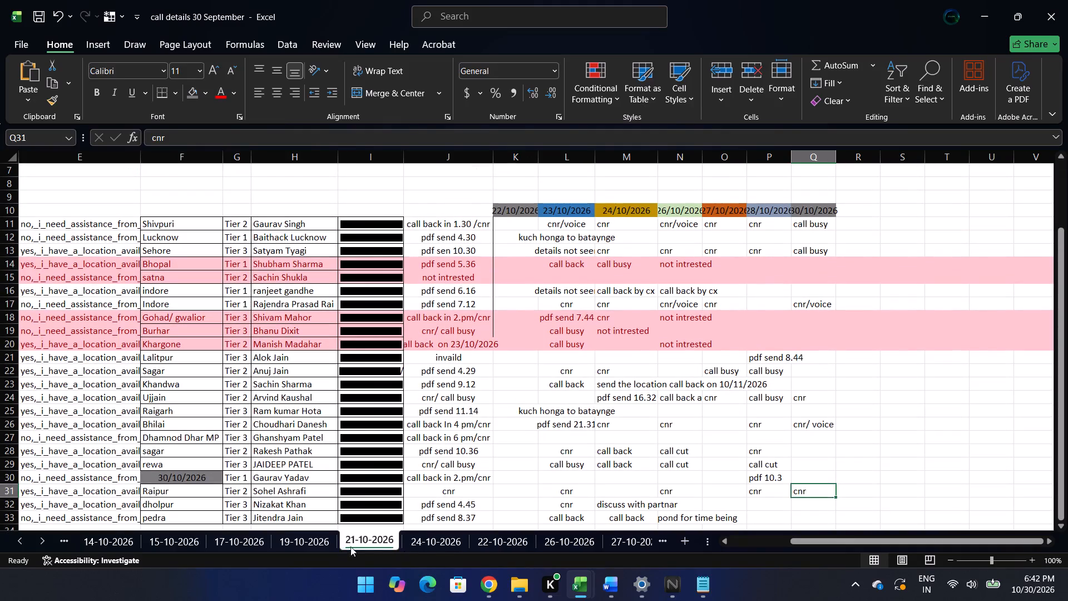
left_click(415, 541)
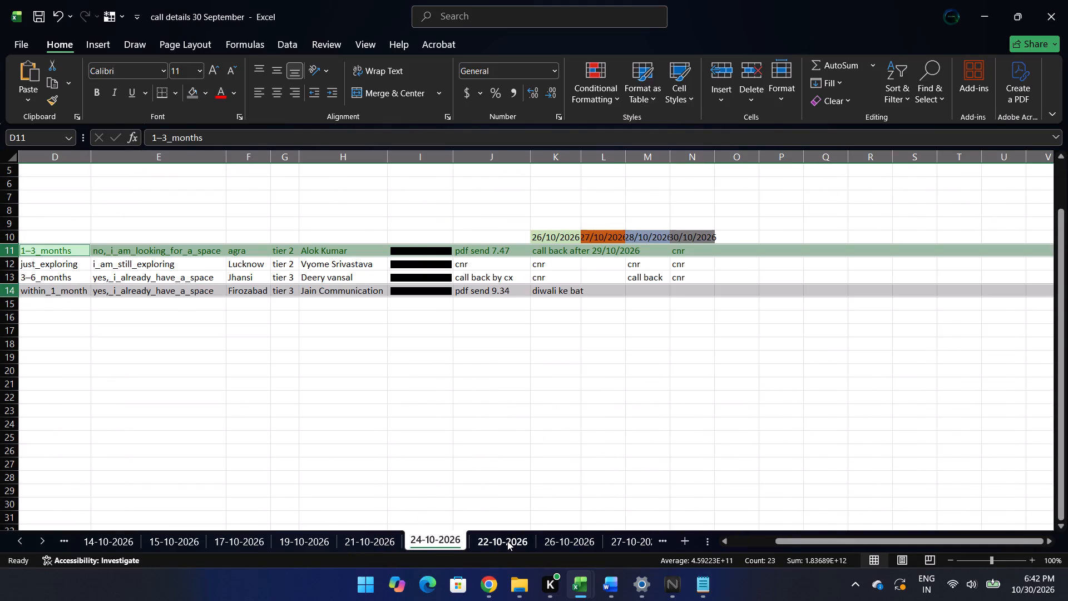
left_click(507, 541)
scroll(565, 538, "up", 1)
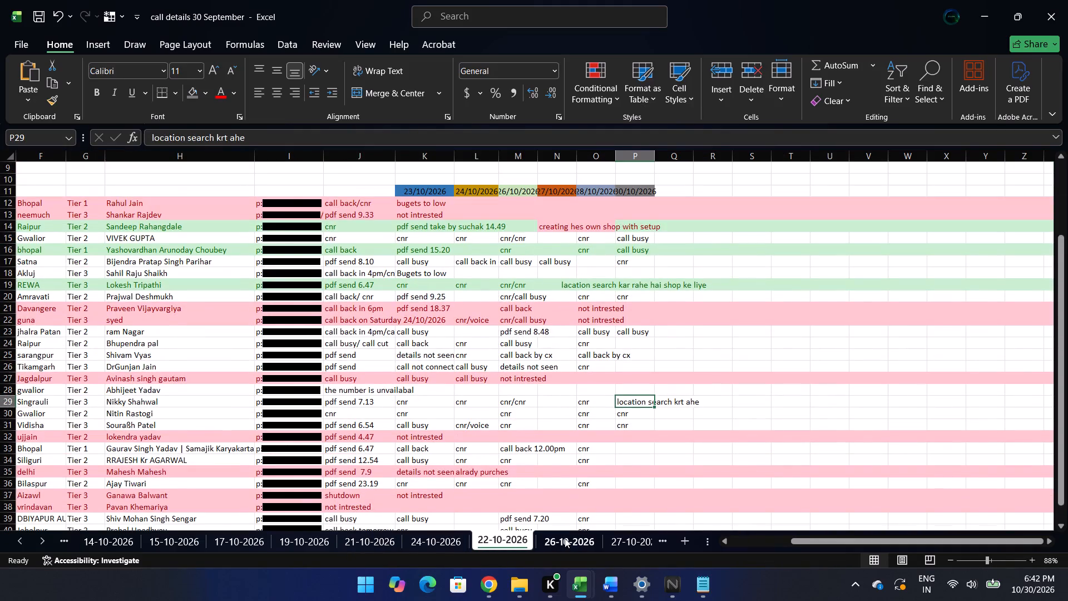
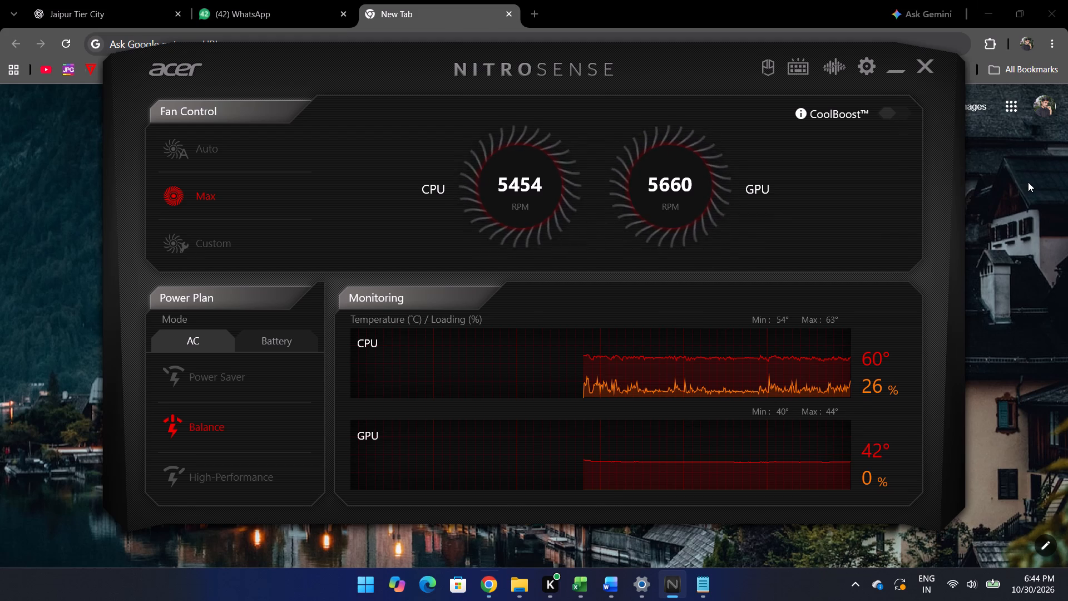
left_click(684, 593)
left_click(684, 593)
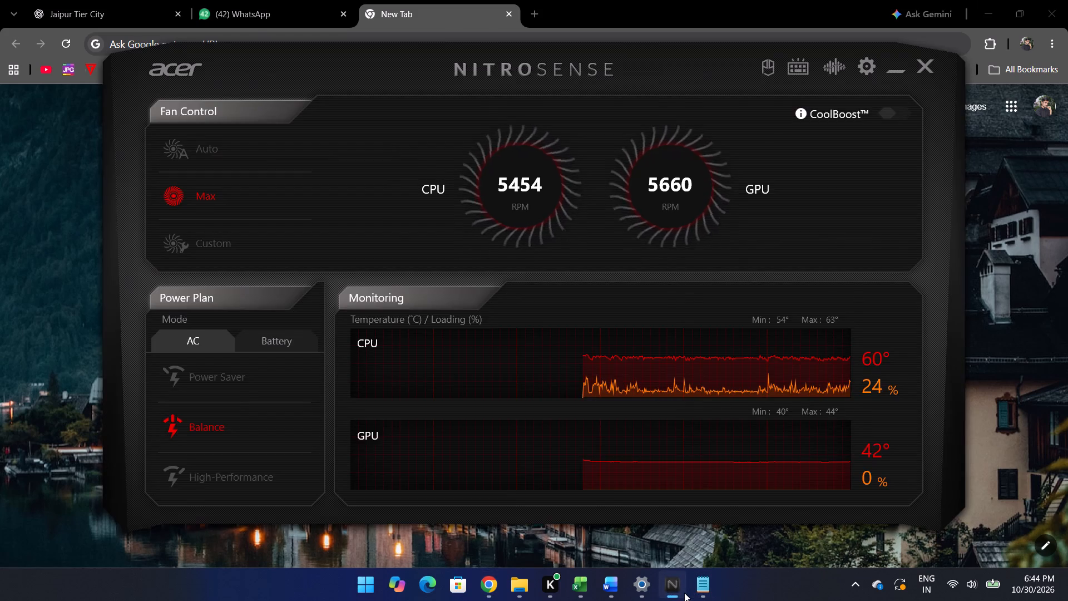
Switch to the NitroSense window and set the fan control mode to Auto.
left_click(699, 592)
left_click(677, 589)
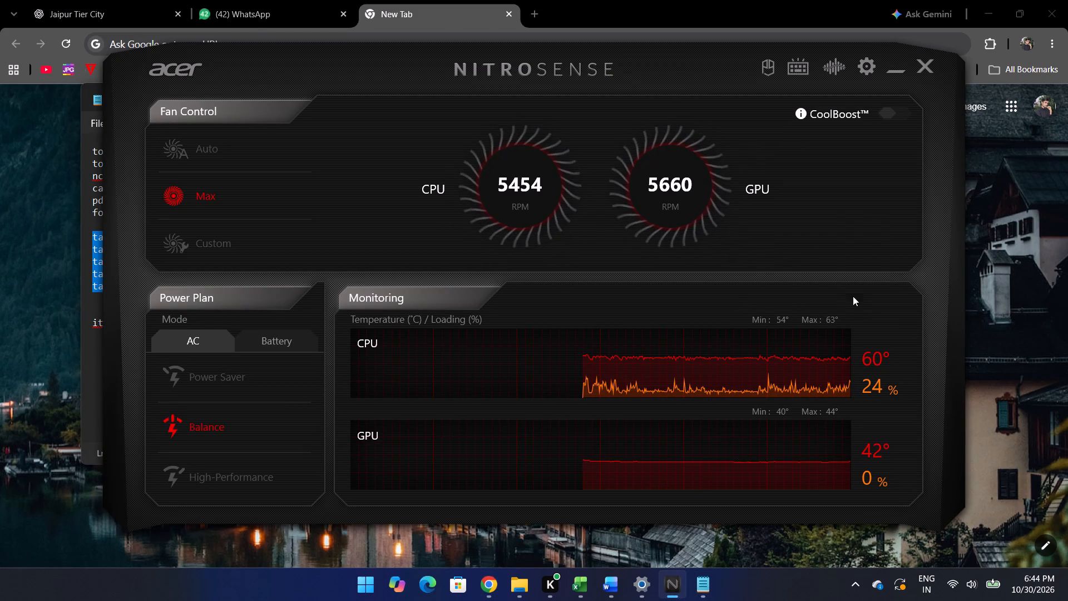
left_click(222, 154)
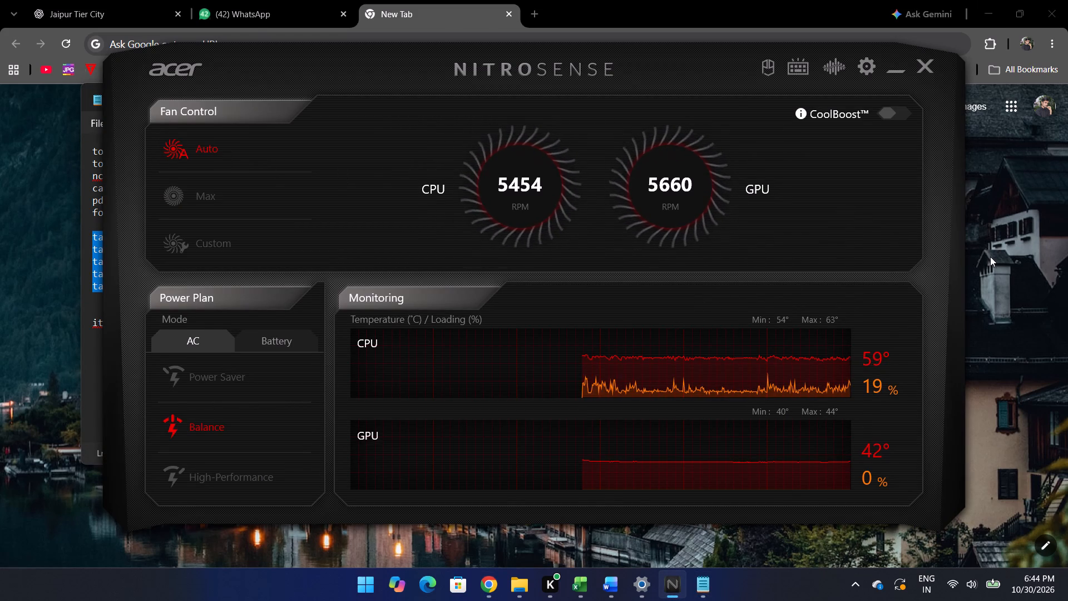
left_click(993, 258)
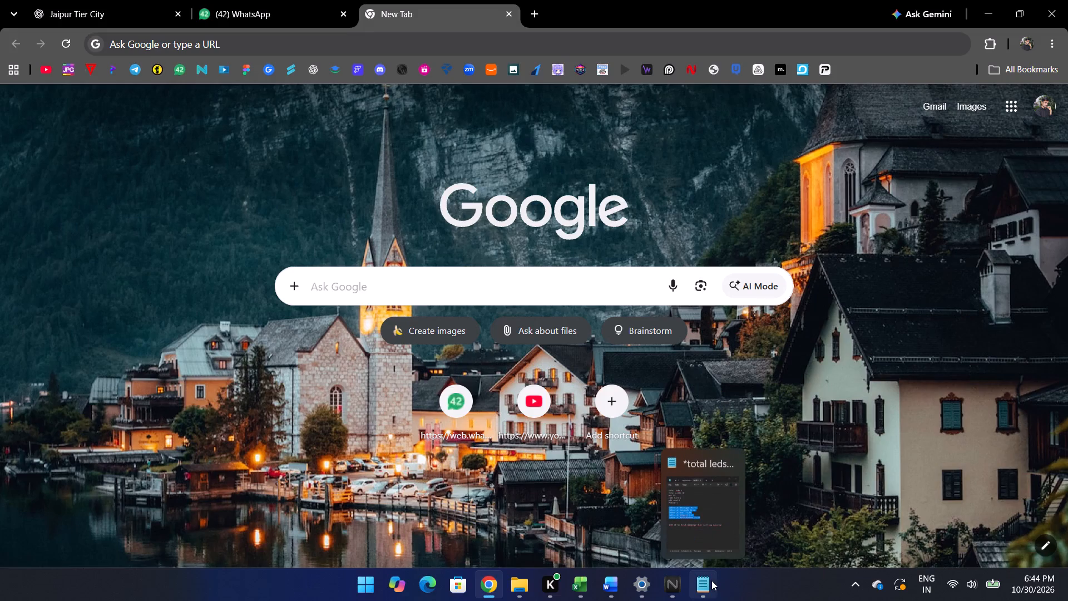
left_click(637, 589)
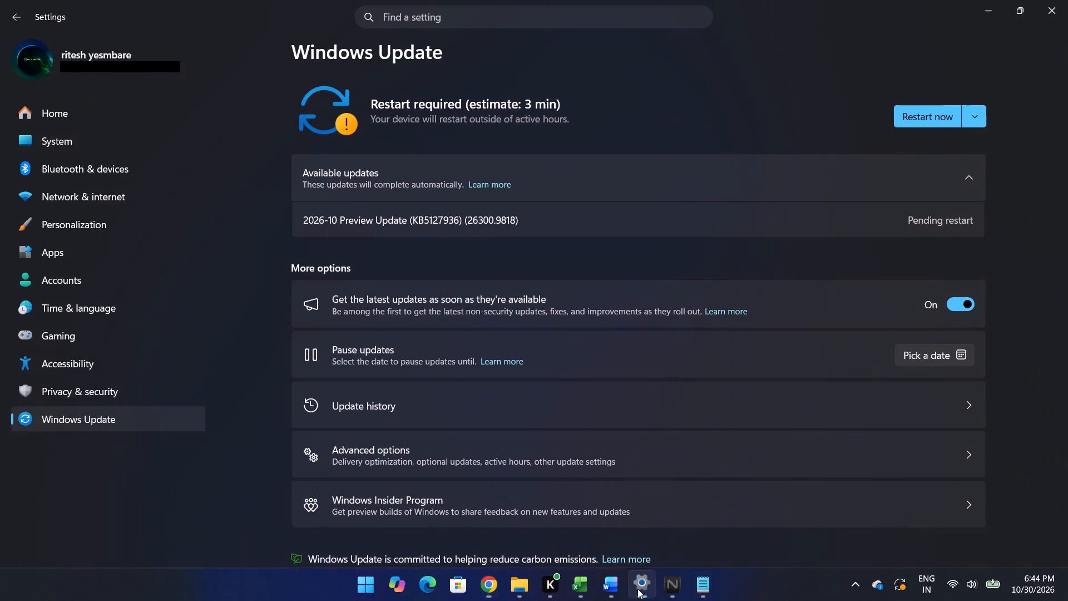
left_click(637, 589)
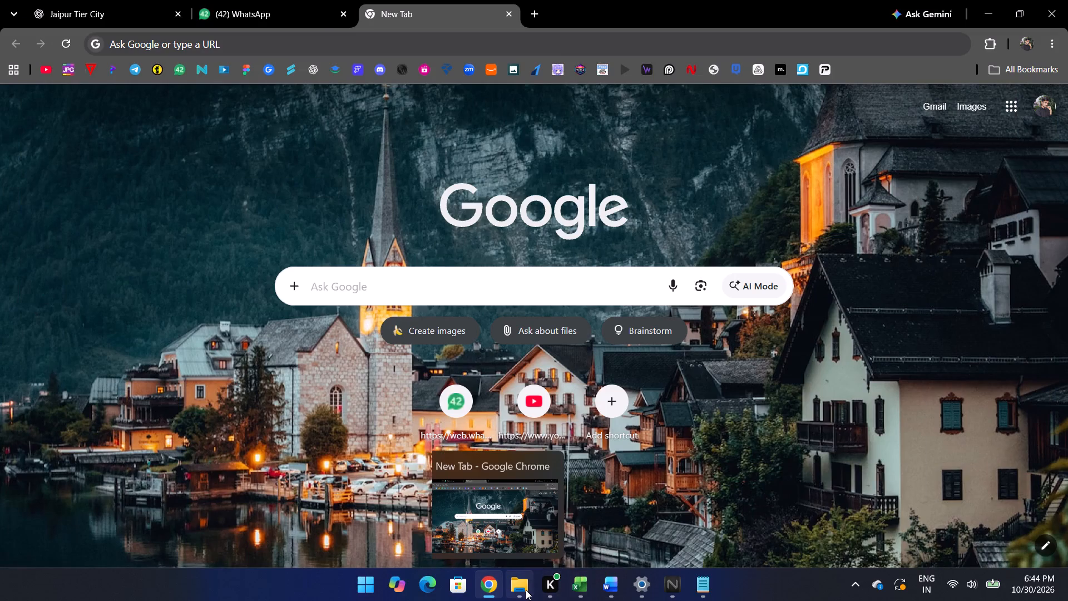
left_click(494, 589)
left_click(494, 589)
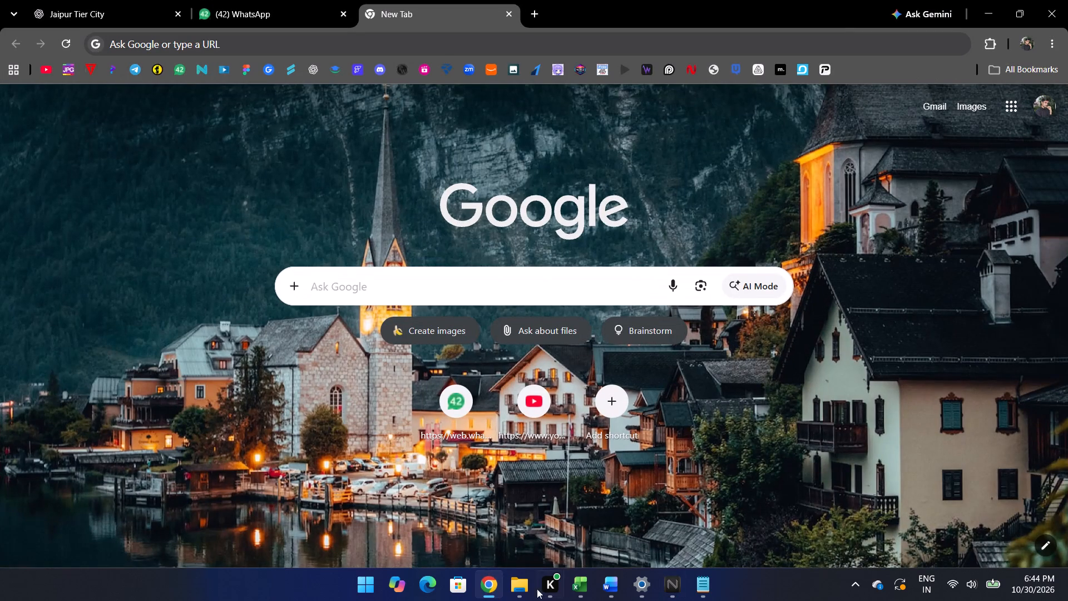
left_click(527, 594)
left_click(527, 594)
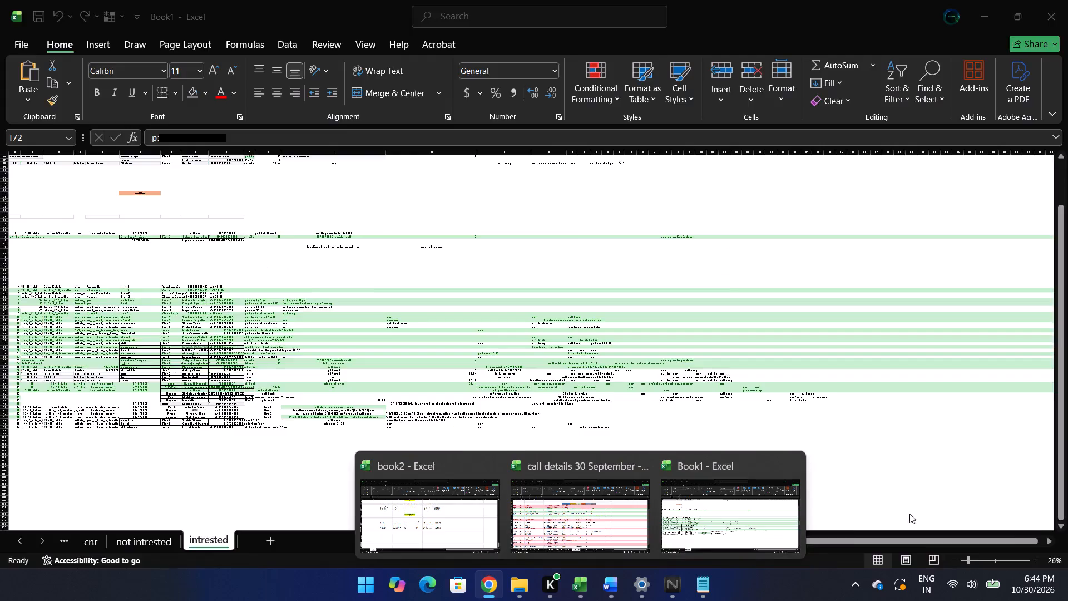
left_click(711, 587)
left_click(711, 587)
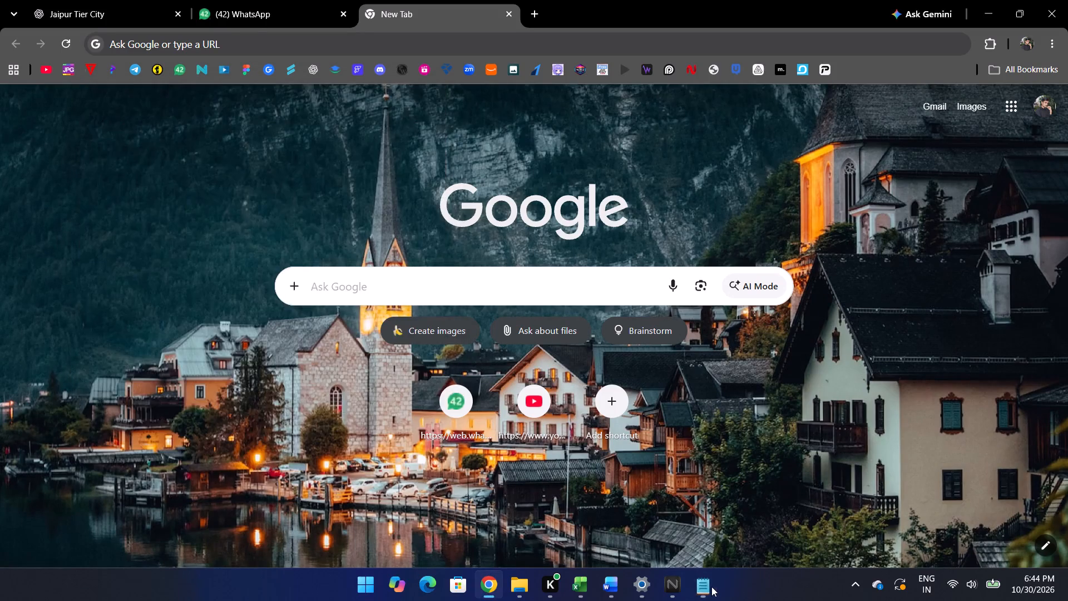
Bring up the Notepad window with the daily call totals and close it.
left_click(711, 587)
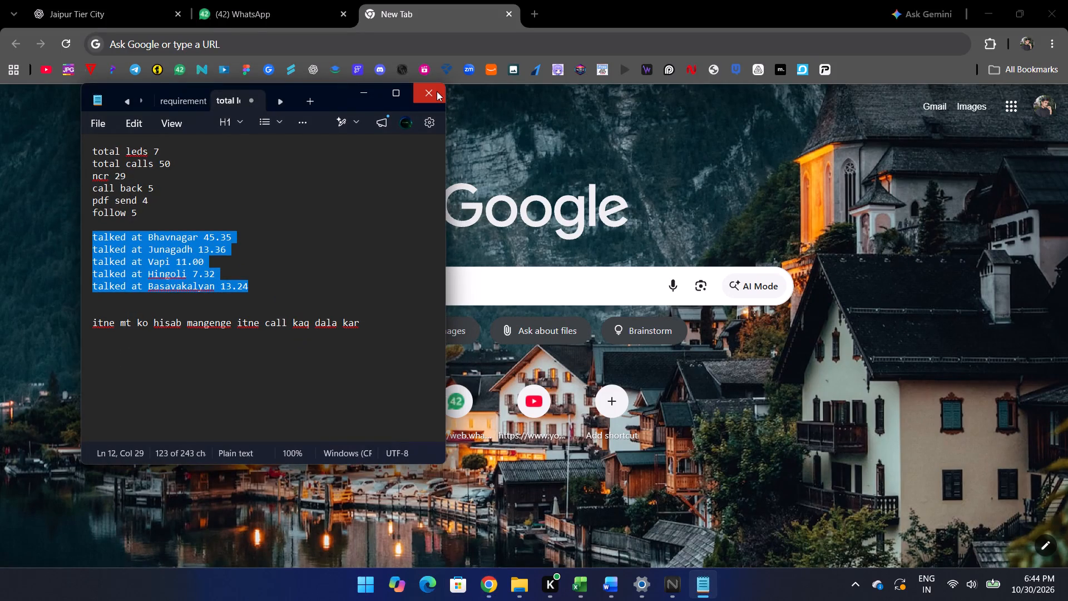
left_click(437, 91)
Bring the NitroSense window forward and close it.
left_click(690, 585)
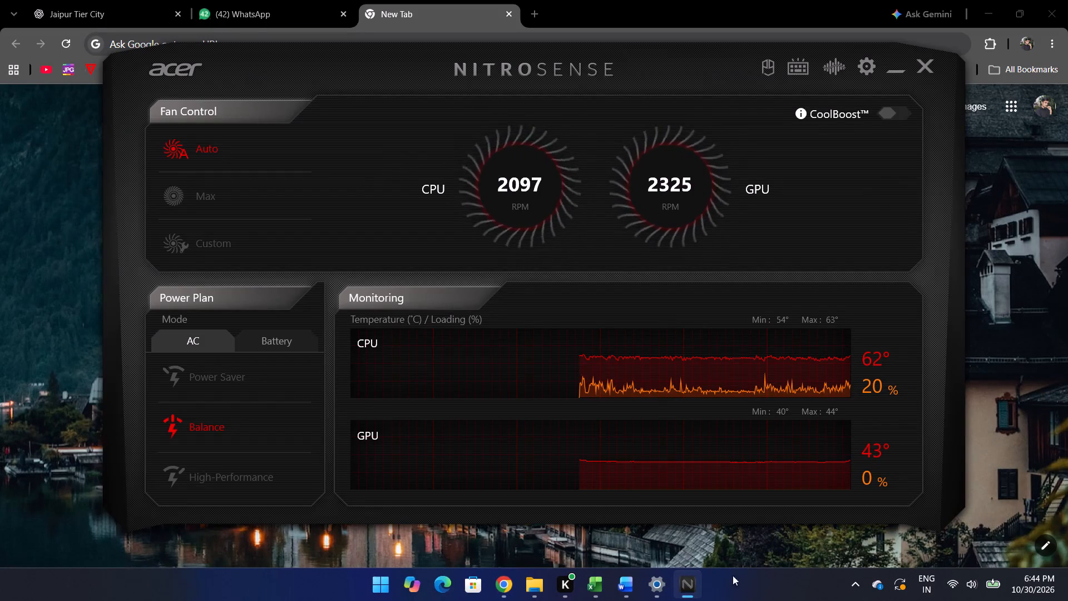
left_click(928, 69)
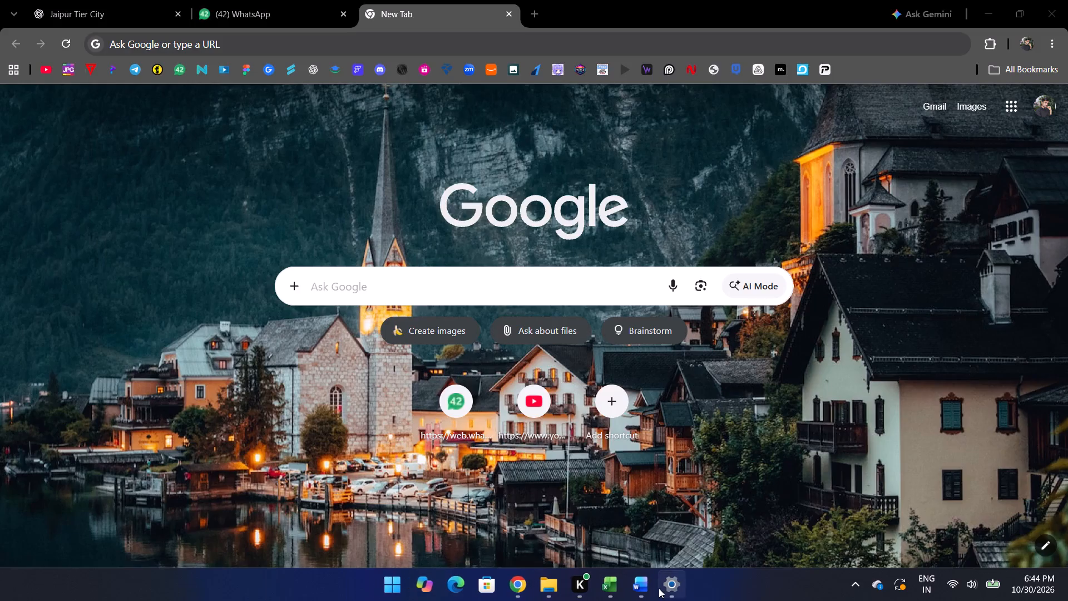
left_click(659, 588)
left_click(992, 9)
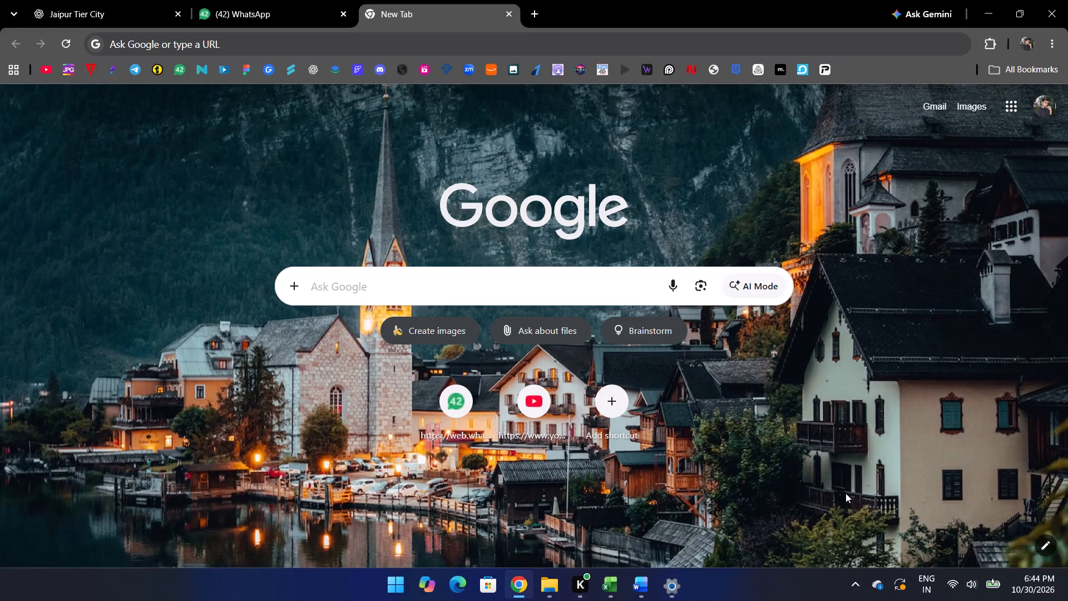
Switch to Word and close the "If client don" document, saving its changes in the pgm folder.
left_click(647, 584)
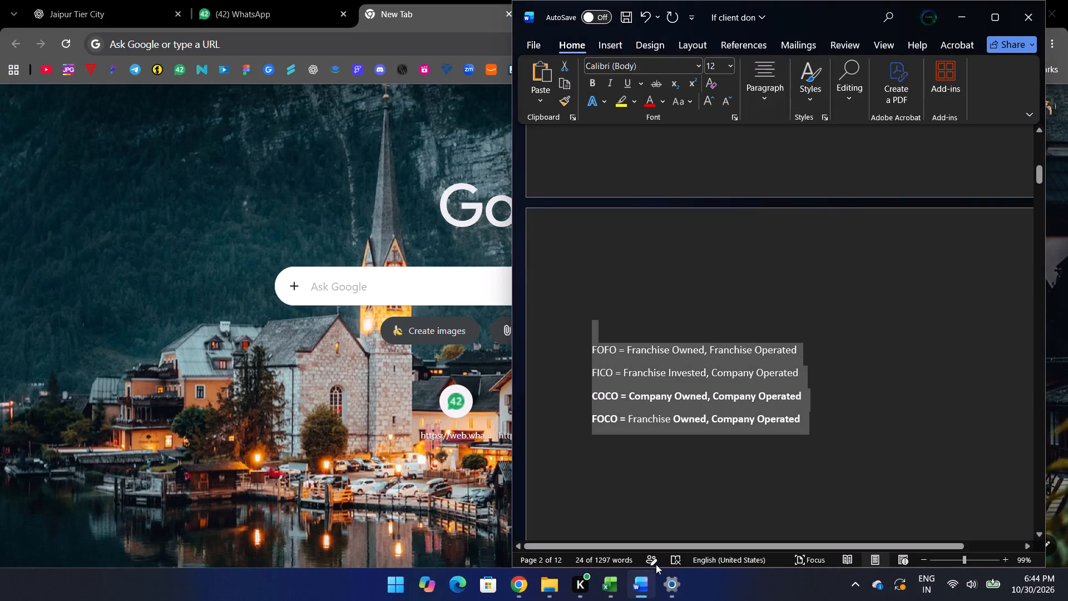
left_click(1041, 16)
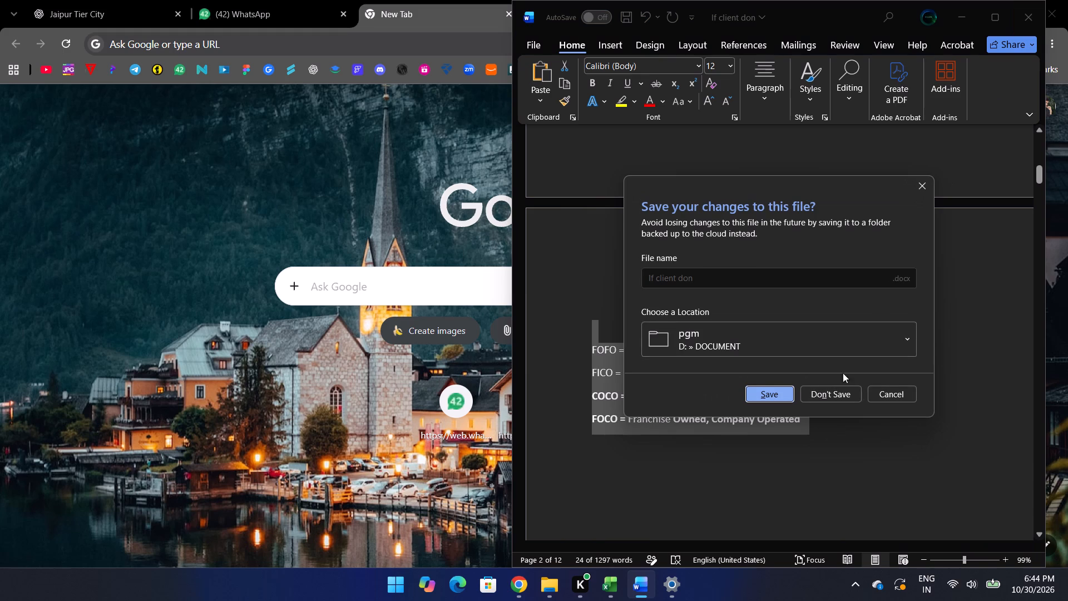
left_click(780, 392)
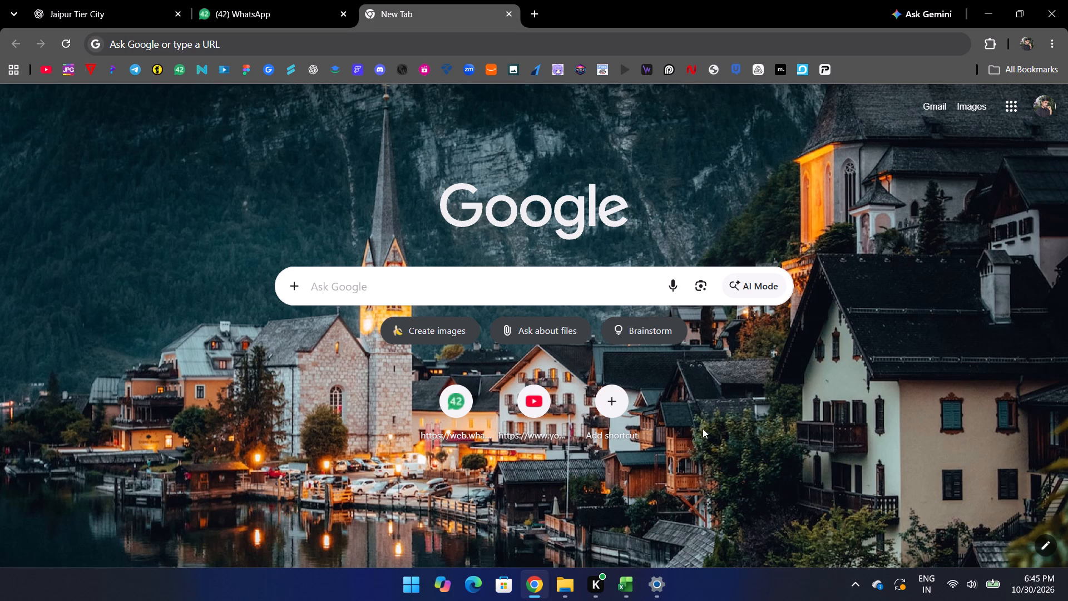
Switch to the File Explorer window showing Downloads and close it.
left_click(562, 586)
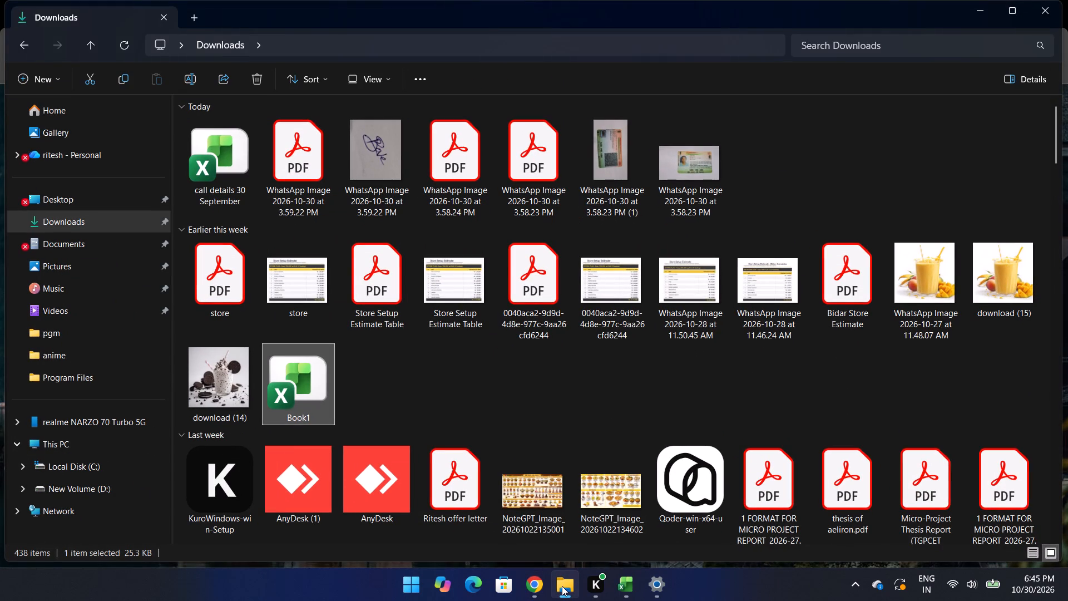
left_click(1038, 8)
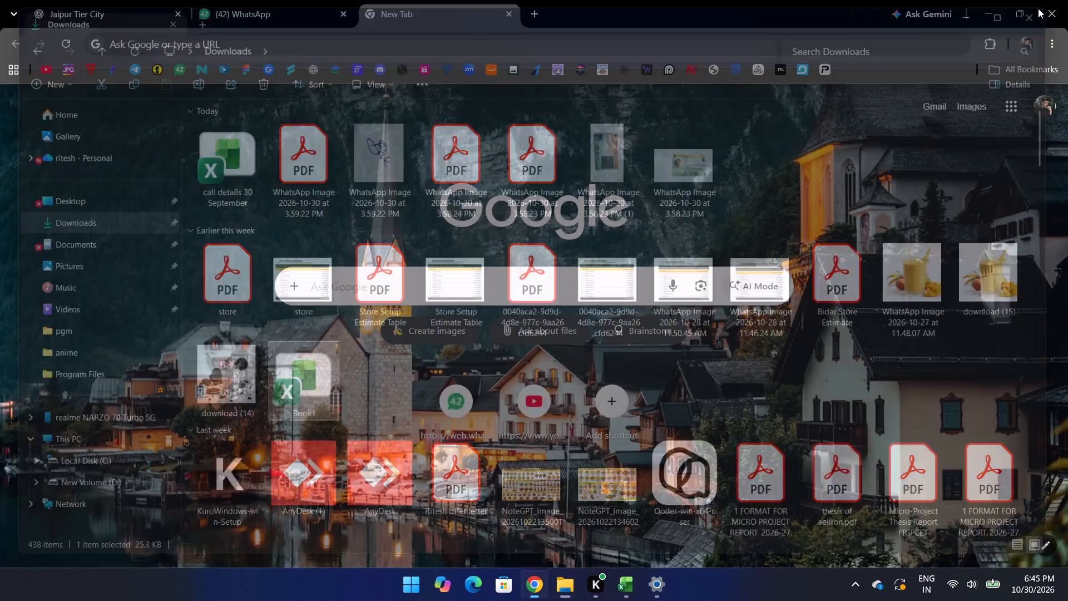
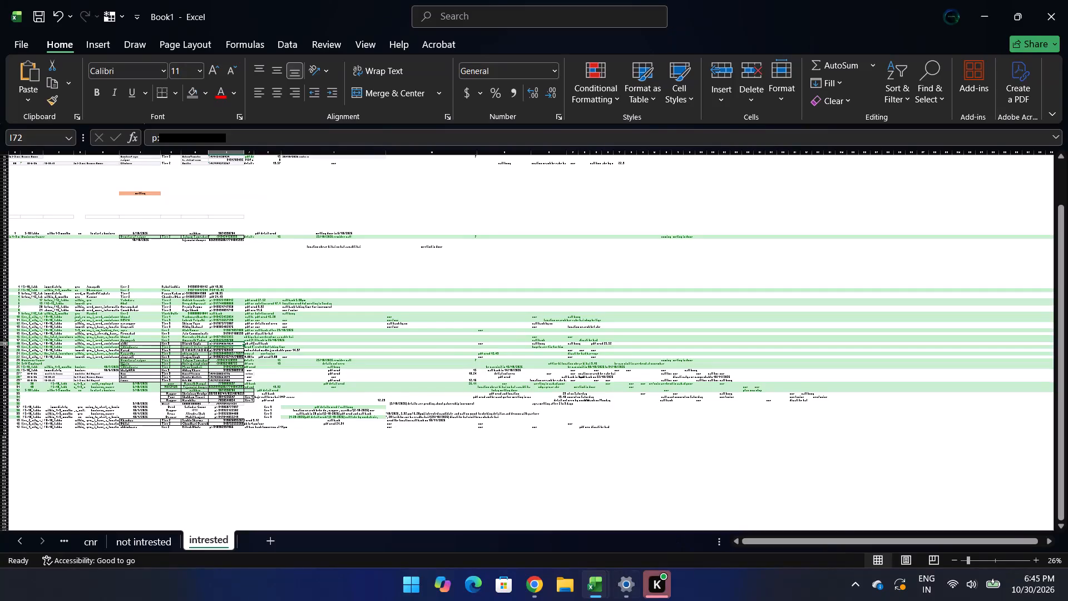
Switch through the three open Excel workbooks and save each one: call details 30 September, book2 and Book1.
left_click(579, 527)
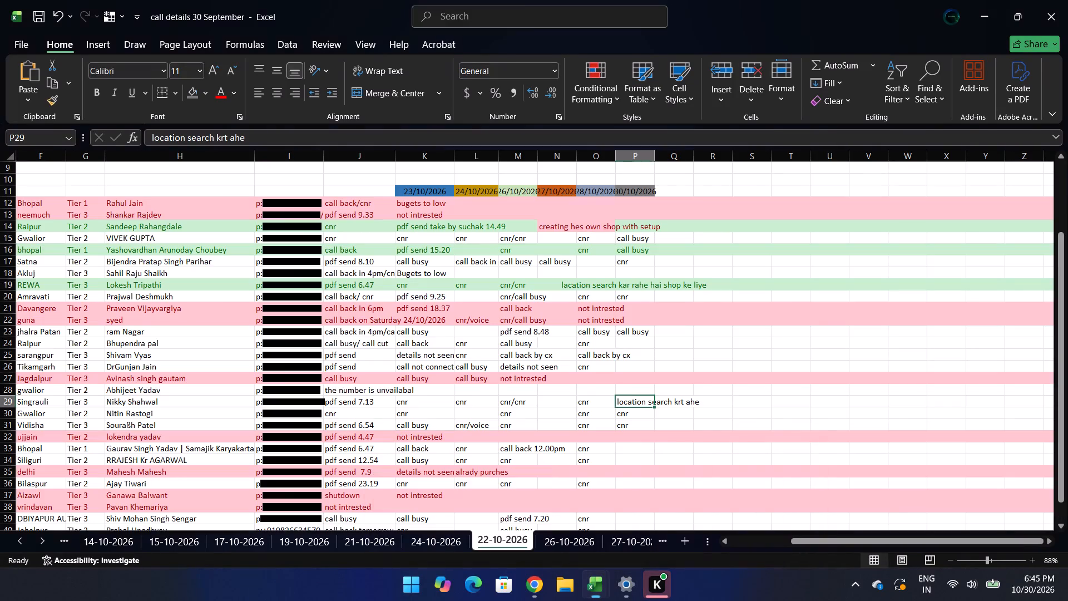
key("ctrl+s")
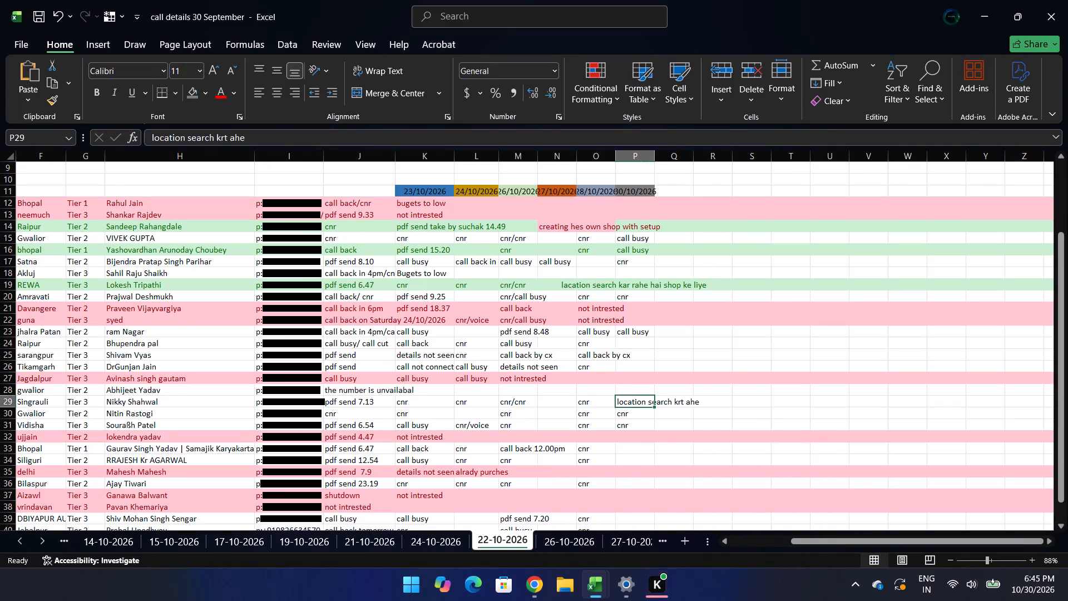
left_click(599, 585)
left_click(487, 520)
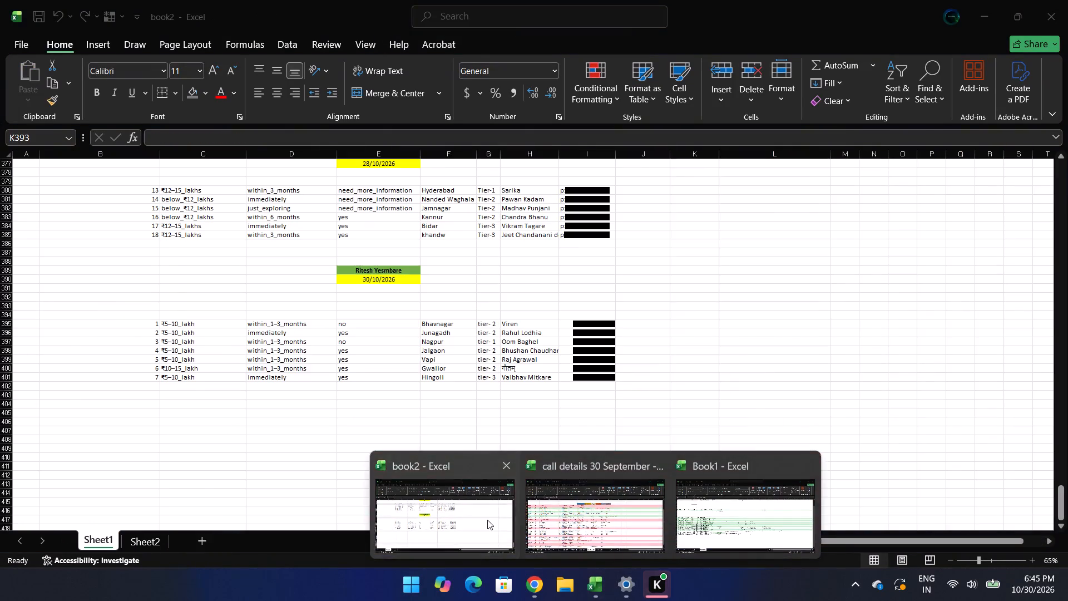
key("ctrl+s")
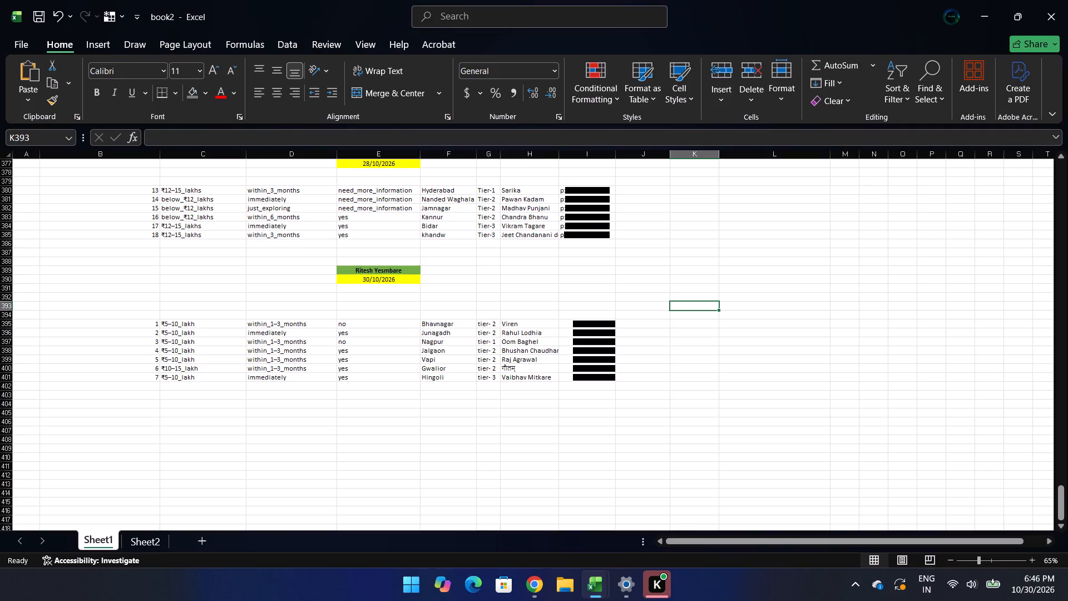
left_click(673, 539)
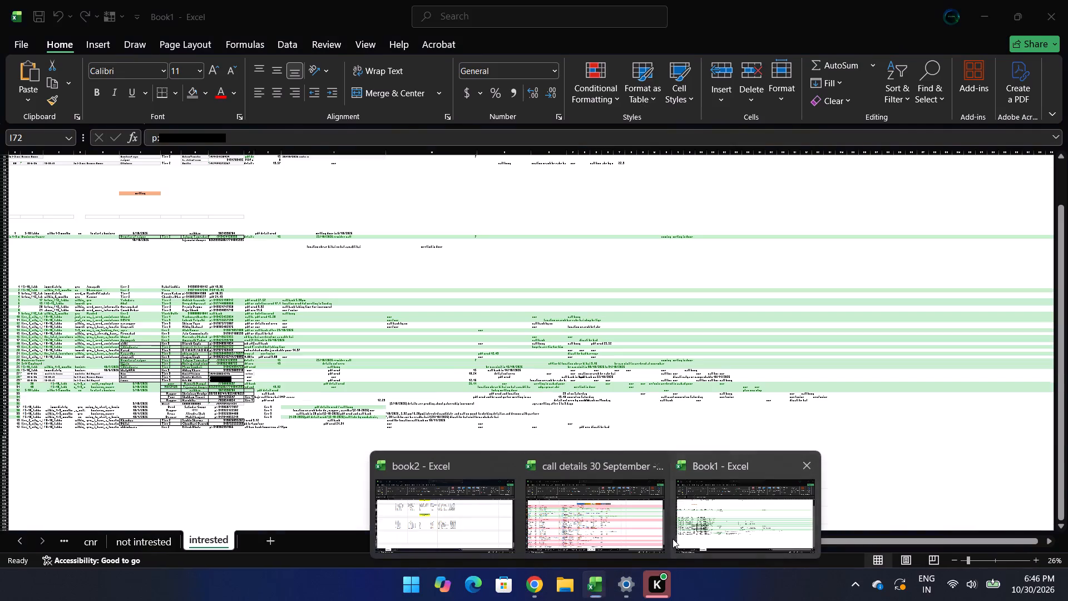
key("ctrl+s")
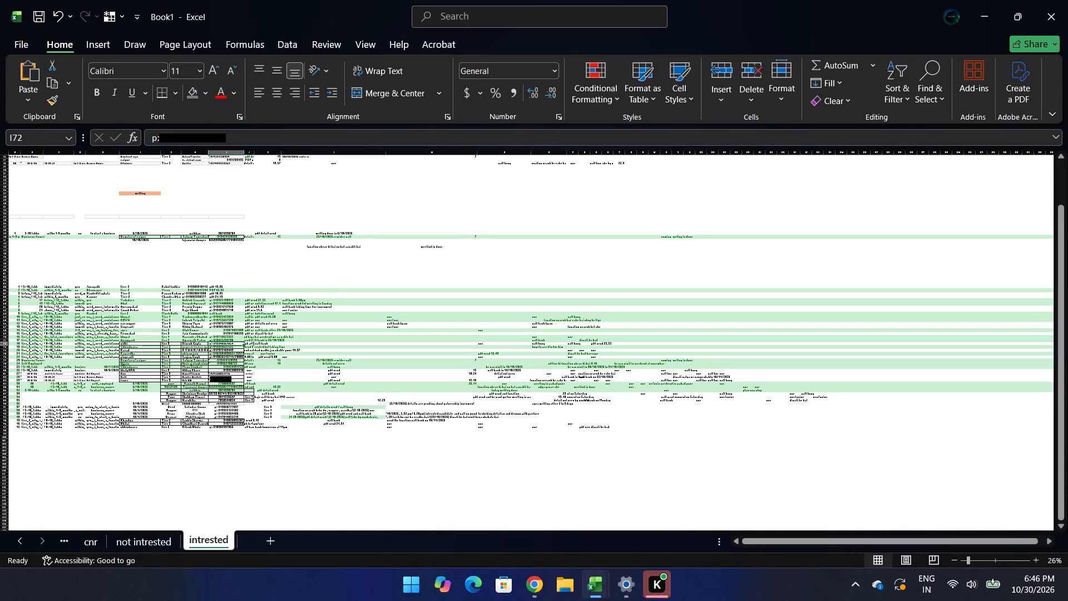
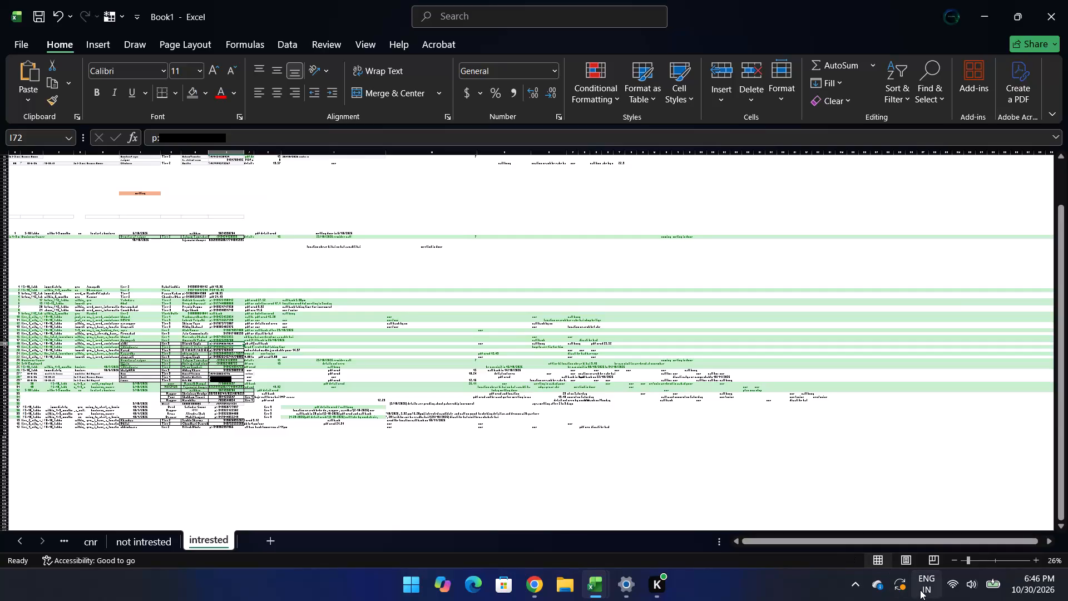
Switch to the Settings app's Windows Update page to check the system's update status.
left_click(894, 584)
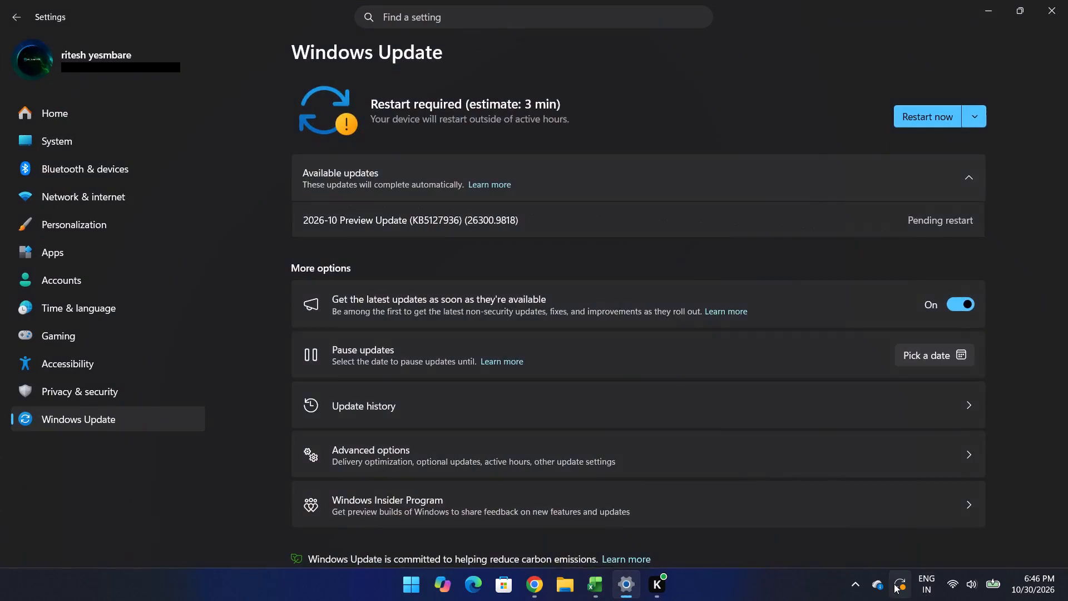